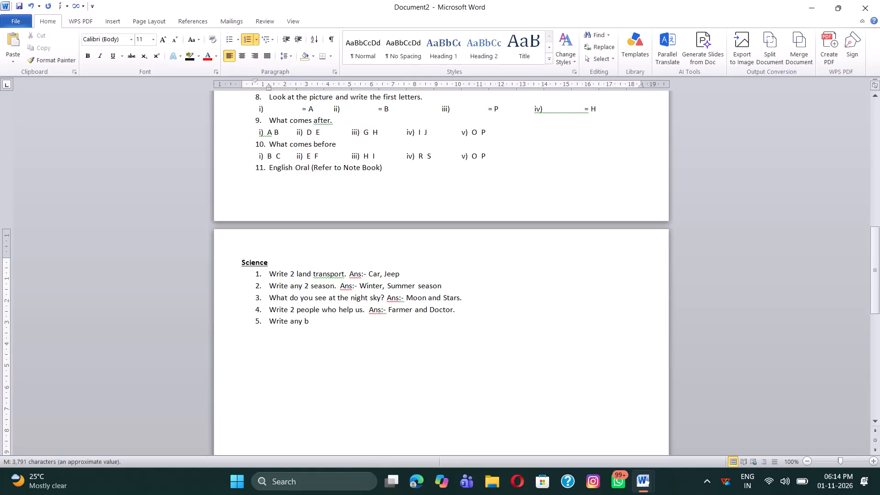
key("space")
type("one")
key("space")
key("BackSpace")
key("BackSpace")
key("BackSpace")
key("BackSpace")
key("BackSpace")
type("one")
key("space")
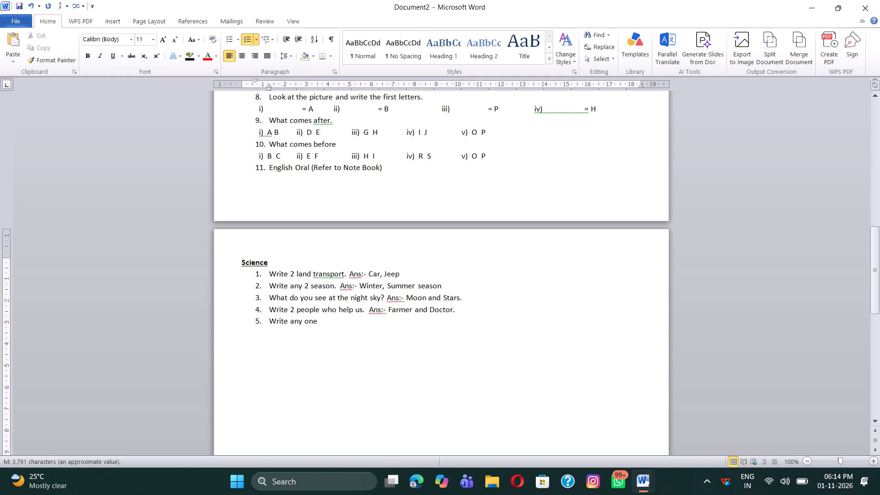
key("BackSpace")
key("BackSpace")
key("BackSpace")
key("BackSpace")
Complete Science question 5 after "Write any" with the text "2 item that we see in the bathroom?".
key("2")
key("space")
type("item")
key("space")
type("that we")
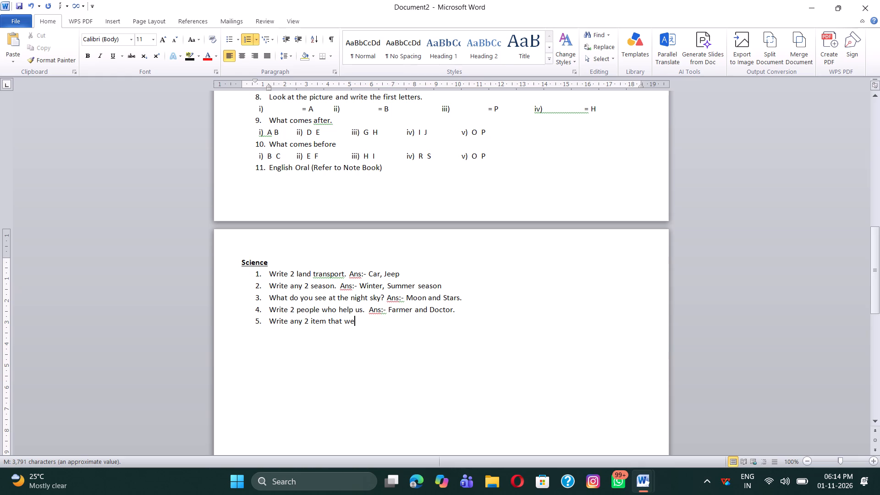
key("space")
type("see")
key("space")
type("in the")
key("space")
type("bathroom")
key("shift+question")
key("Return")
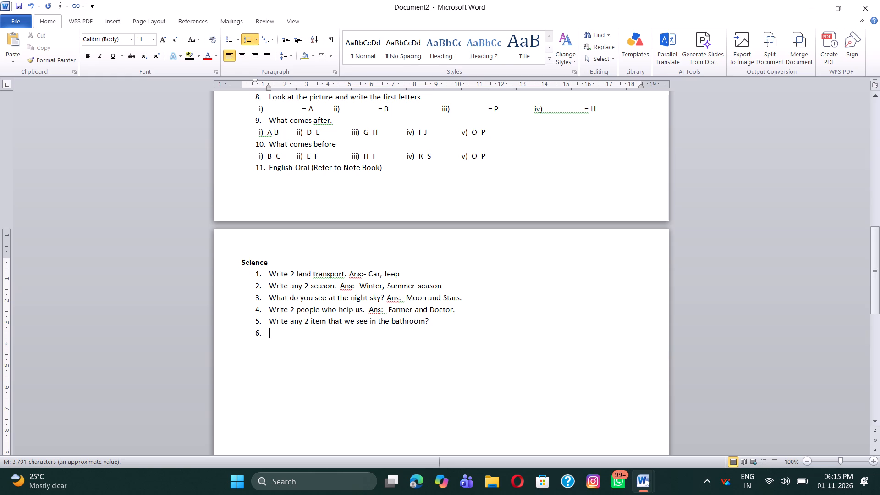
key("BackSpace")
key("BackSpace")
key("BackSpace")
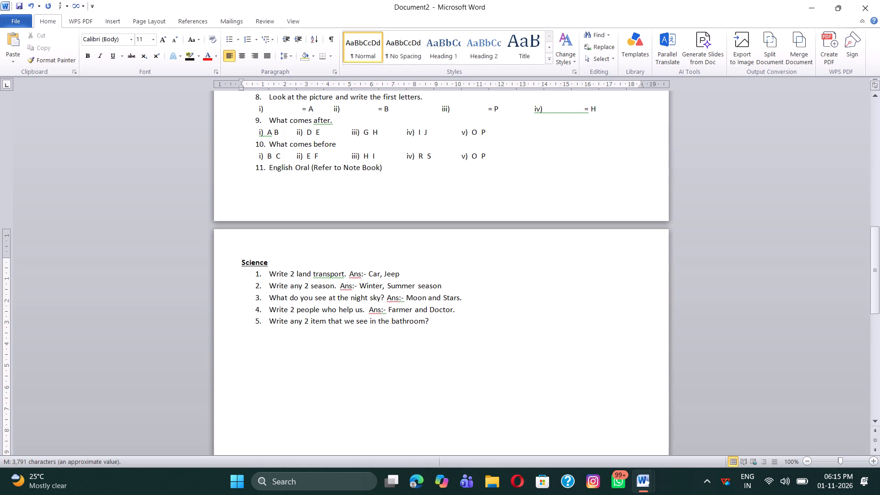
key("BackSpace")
Add the answer "Ans:- Mug, comb" on the same line after question 5.
key("space")
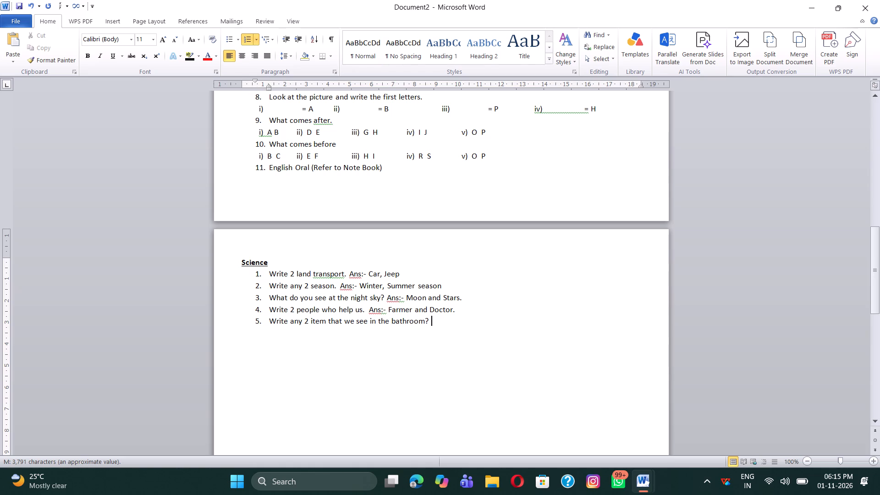
type("Ans:-")
key("space")
type("Mug")
key("comma")
type("com")
key("b")
key("Left")
key("Left")
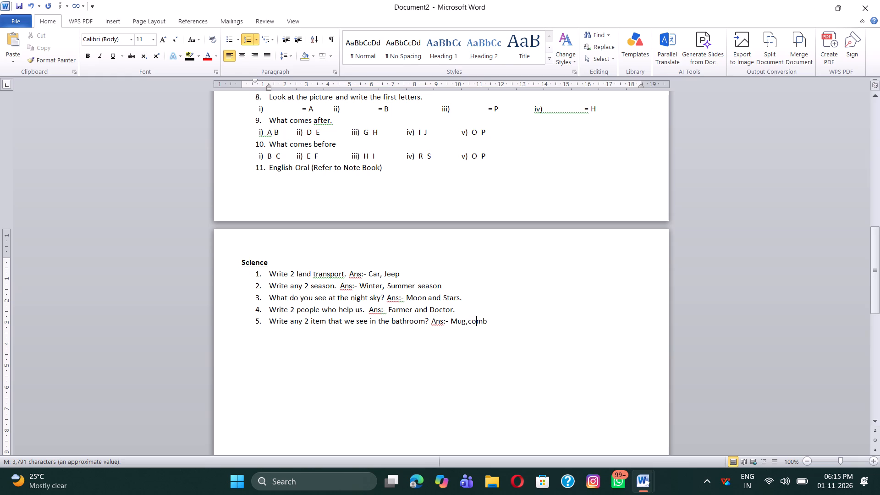
key("Left")
key("Left")
key("space")
key("Right")
key("Right")
key("Right")
key("Right")
Start Science question 6 on a new numbered line with the words "Write any one".
key("Return")
type("Write any")
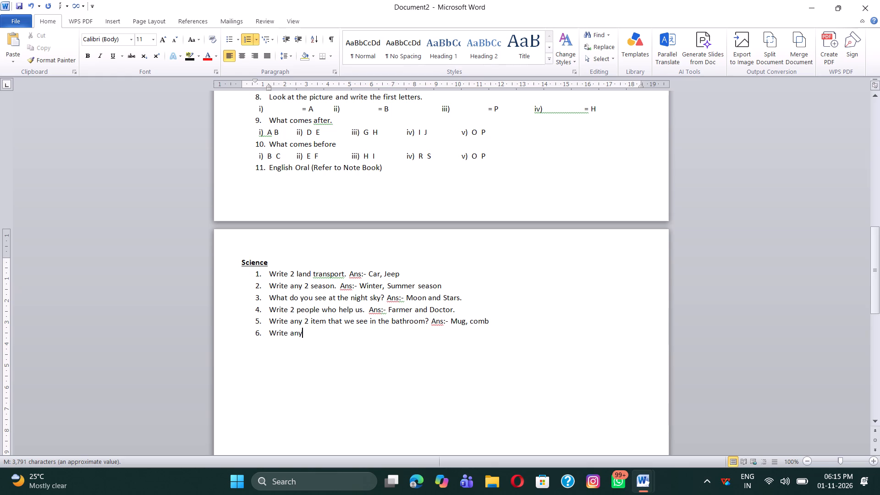
key("space")
type("one")
key("space")
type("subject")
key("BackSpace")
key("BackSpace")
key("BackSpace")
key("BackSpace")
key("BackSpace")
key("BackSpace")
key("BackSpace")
Complete question 6 after "Write any one" with "object that we see in the class-room.".
type("object")
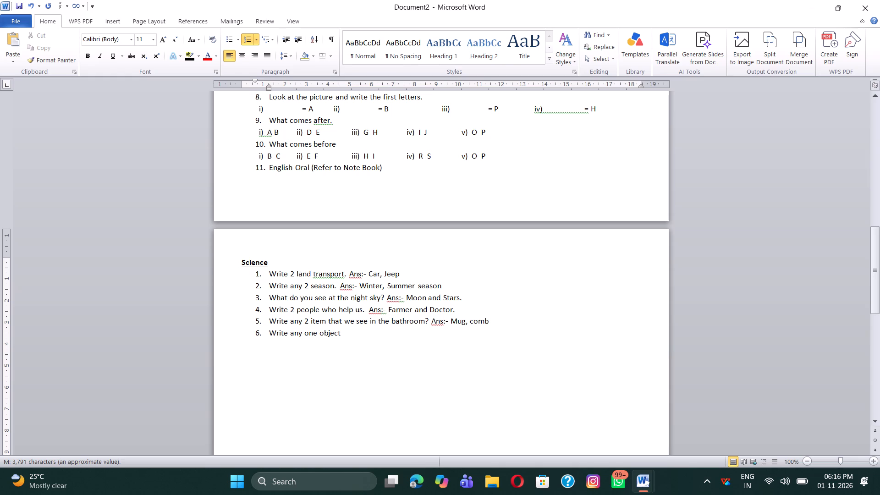
key("space")
type("that we")
key("space")
type("see")
key("space")
type("in the")
key("space")
type("class")
type("-room")
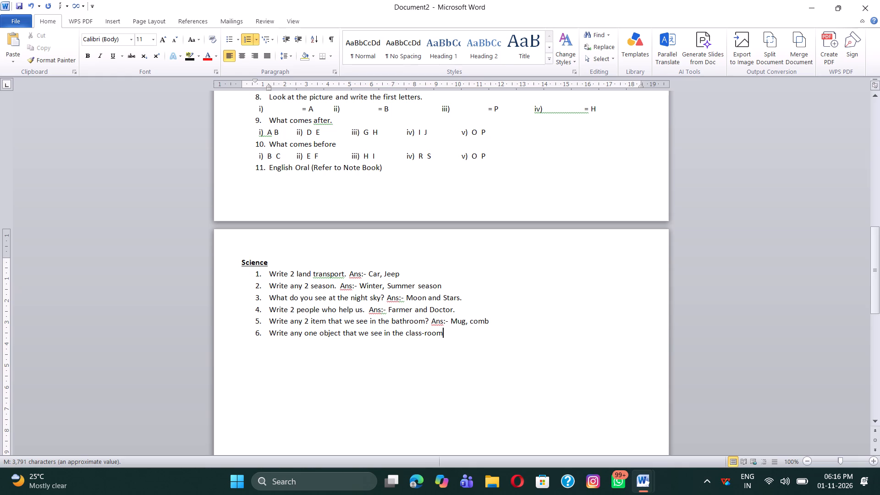
key("period")
Add the answer "Ans:- Chalk" on the same line after question 6.
key("space")
type("Ans:-")
key("space")
type("Chalk")
Insert two extra spaces before "Ans:-" in Science question 6 to widen the gap after "class-room.".
key("Left")
key("Left")
key("Left")
key("Left")
key("Left")
key("Left")
key("Left")
key("Left")
key("Left")
key("Left")
key("Left")
key("space")
key("space")
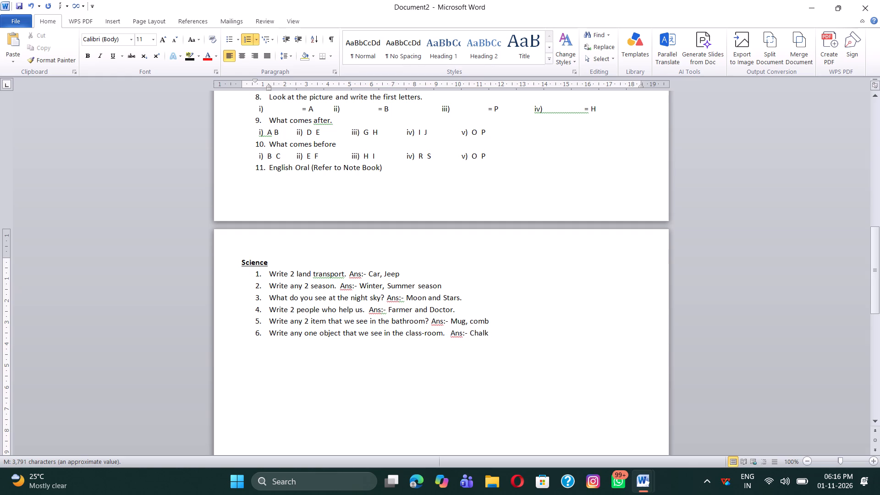
Insert two extra spaces before "Ans:-" in Science question 5, after "bathroom?".
key("Up")
key("Left")
key("Left")
key("Left")
key("Left")
key("Left")
key("Left")
key("space")
key("space")
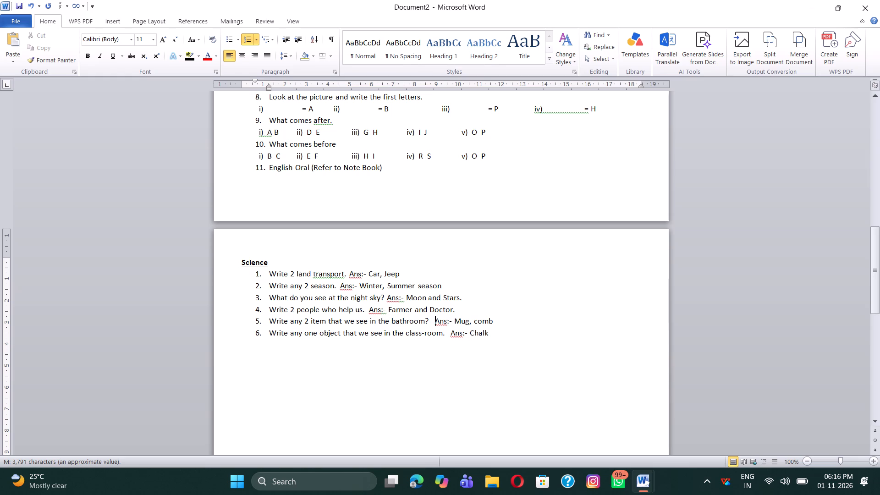
Insert three extra spaces before "Ans:-" in Science question 4, after "help us.".
key("Up")
key("Left")
key("Left")
key("Left")
key("Left")
key("Left")
key("Left")
key("Left")
key("Left")
key("Left")
key("Left")
key("Left")
key("Left")
key("Left")
key("Left")
key("Left")
key("Left")
key("Left")
key("Left")
key("space")
key("space")
key("space")
Insert five extra spaces before "Ans:-" in Science question 3, after "night sky?".
key("Up")
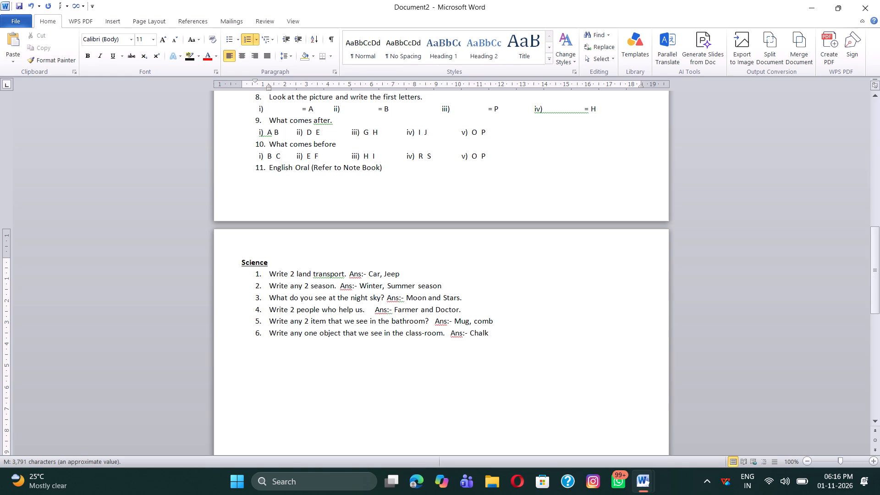
key("Right")
key("Right")
key("Right")
key("space")
key("space")
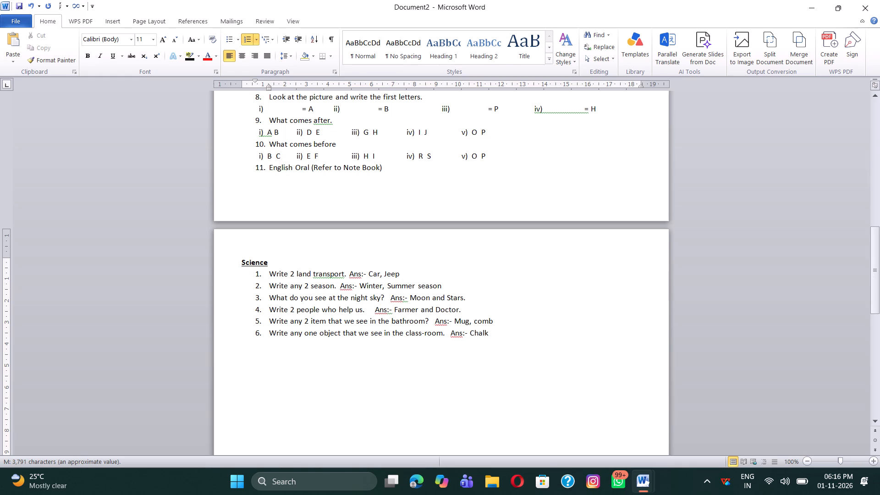
key("space")
key("space")
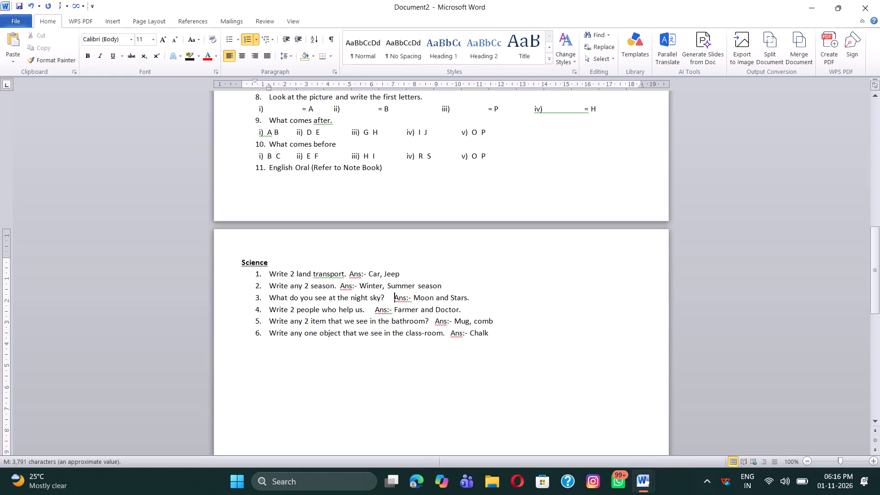
key("space")
Insert five extra spaces before "Ans:-" in Science question 2, after "season.".
key("Up")
key("Left")
key("Left")
key("Left")
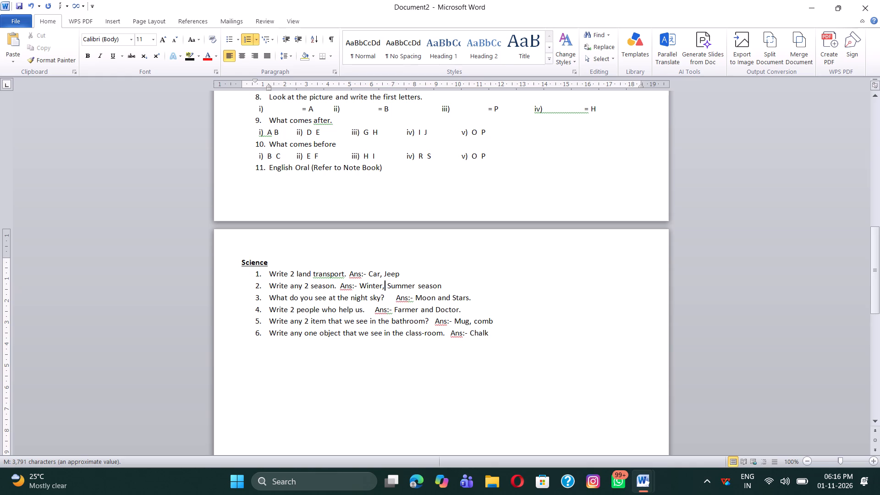
key("Left")
key("Left")
key("Left")
key("Left")
key("Left")
key("Left")
key("Left")
key("Left")
key("Left")
key("Left")
key("Left")
key("Left")
key("Left")
key("space")
key("space")
key("space")
key("space")
key("space")
Insert five extra spaces before "Ans:-" in Science question 1, after "transport.".
key("Up")
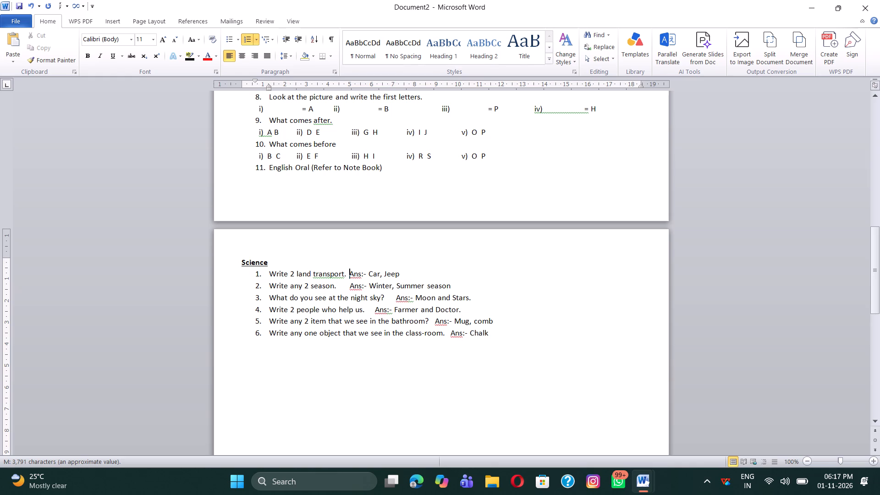
key("space")
key("space")
key("space")
key("space")
key("space")
Add Science question 7, "Unscramble these words.", on a new numbered line after question 6's answer "Chalk".
key("Down")
key("Down")
key("Down")
key("Down")
key("Down")
key("Down")
key("Down")
key("Down")
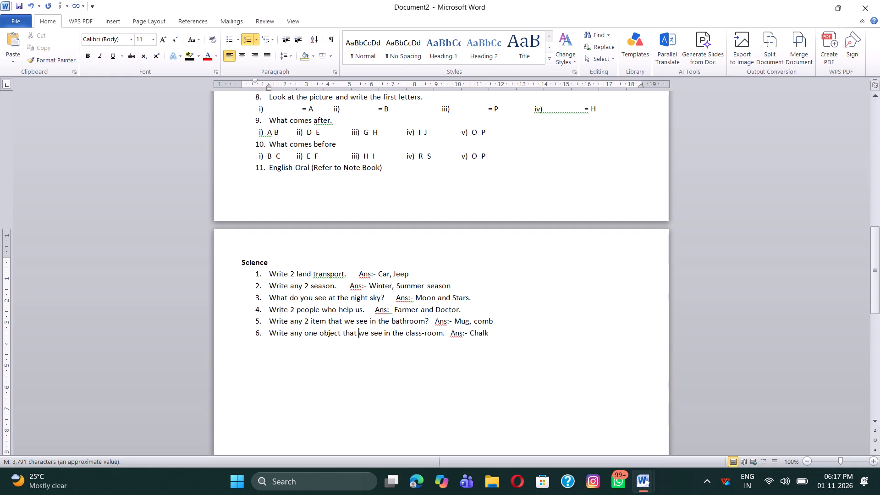
key("Right")
key("Right")
key("Right")
key("Right")
key("Right")
key("Right")
key("Right")
key("Right")
key("Right")
key("Right")
key("Right")
key("Right")
key("Right")
key("Right")
key("Right")
key("Right")
key("Right")
key("Right")
key("Right")
key("Right")
key("Right")
key("Right")
key("Right")
key("Right")
key("Right")
key("Right")
key("Right")
key("Right")
key("Right")
key("Right")
key("Right")
key("Right")
key("Right")
key("Right")
key("Right")
key("Right")
key("Right")
key("Right")
key("Right")
key("Return")
type("Un")
type("scramble")
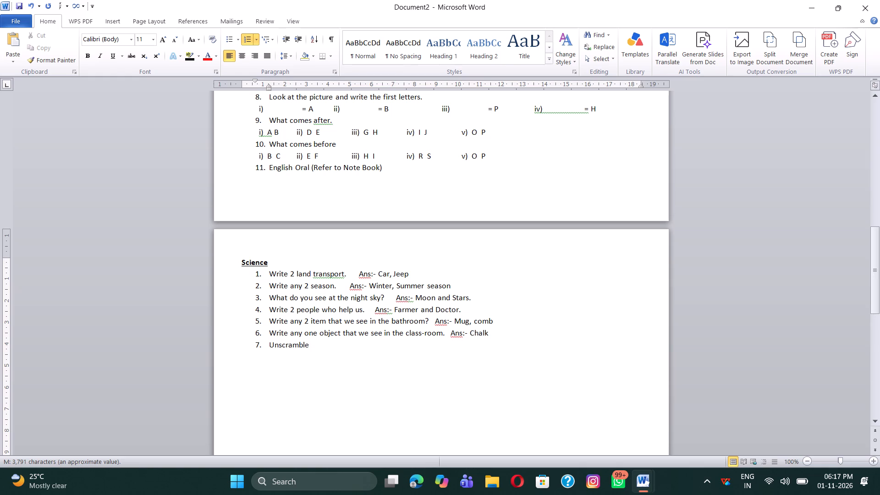
key("space")
type("these")
key("space")
type("words")
key("period")
Add the sub-item "i) OBOK - BOOK" on an unnumbered, indented line below question 7.
key("Return")
key("BackSpace")
type("i)")
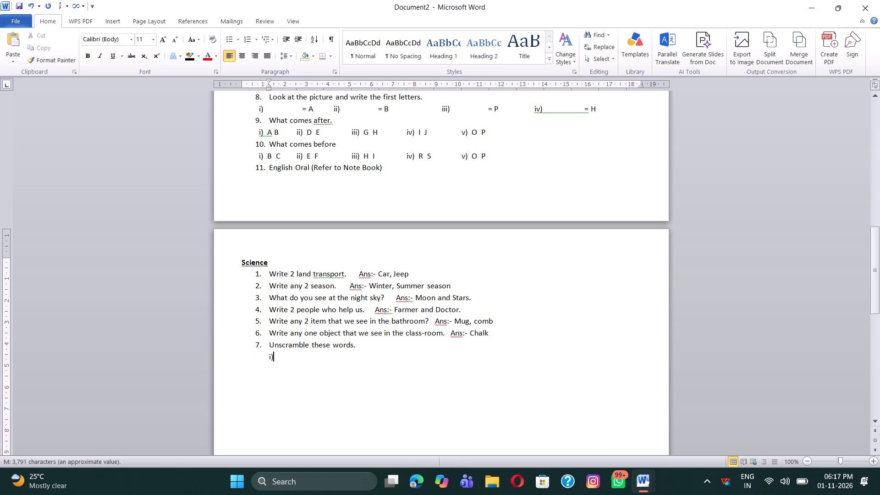
key("space")
type("O")
type("BOK")
key("space")
type("-")
key("space")
type("BOOK")
Add the sub-item "ii) SHCES - CHESS" on the same line after "BOOK", separated by one tab stop and nine spaces.
key("Tab")
key("Tab")
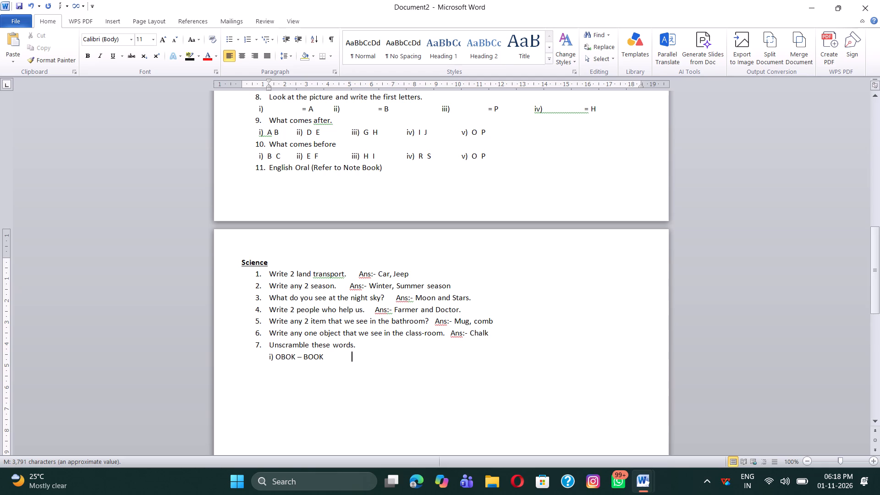
key("BackSpace")
key("space")
key("space")
key("space")
key("space")
key("space")
key("space")
key("space")
key("space")
key("space")
type("ii)")
key("space")
type("A")
key("BackSpace")
key("shift+s")
key("shift+h")
type("CES")
key("space")
type("-")
key("space")
type("CHESS")
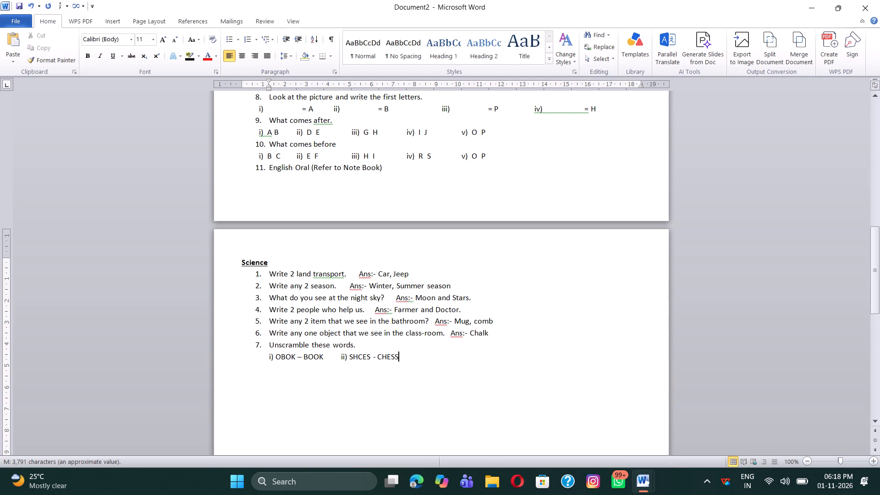
Insert one tab stop of spacing after "CHESS" on the unscramble line of Science question 7.
key("Tab")
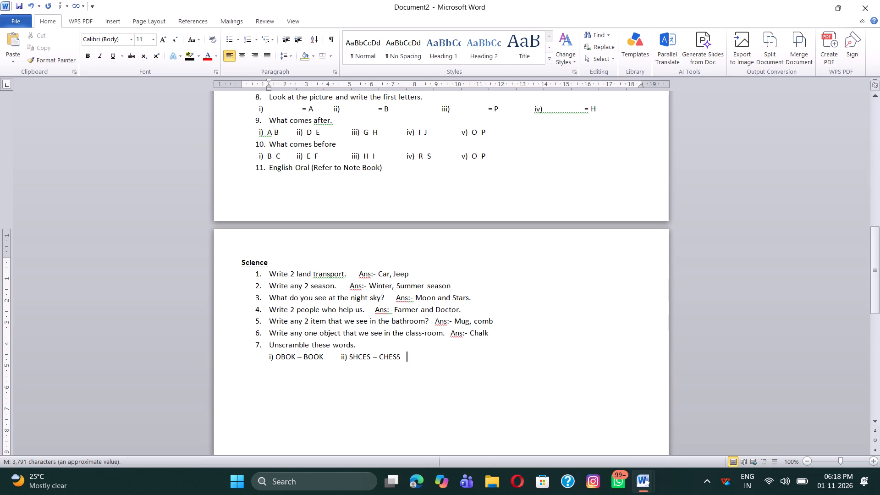
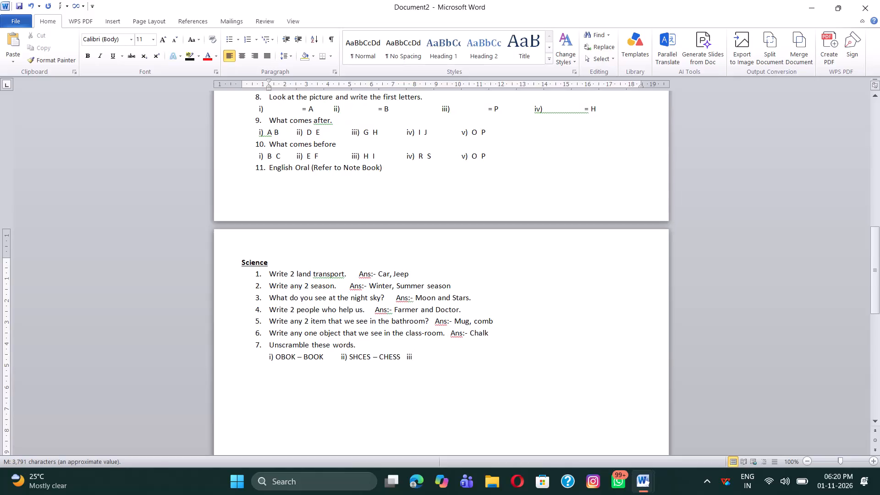
Complete sub-item iii) on the unscramble line of Science question 7 with "GWISN - SWING".
key("space")
type("G")
type("WISH")
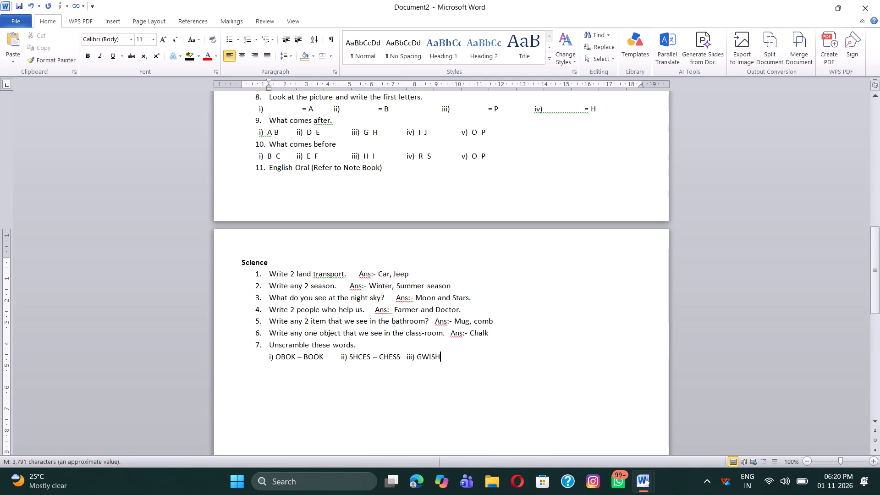
key("BackSpace")
key("shift+n")
key("space")
type("-")
key("space")
type("SWING")
Add the sub-item "iv) OPLO - POLO" on the same line after "SWING", separated by one tab stop.
key("Tab")
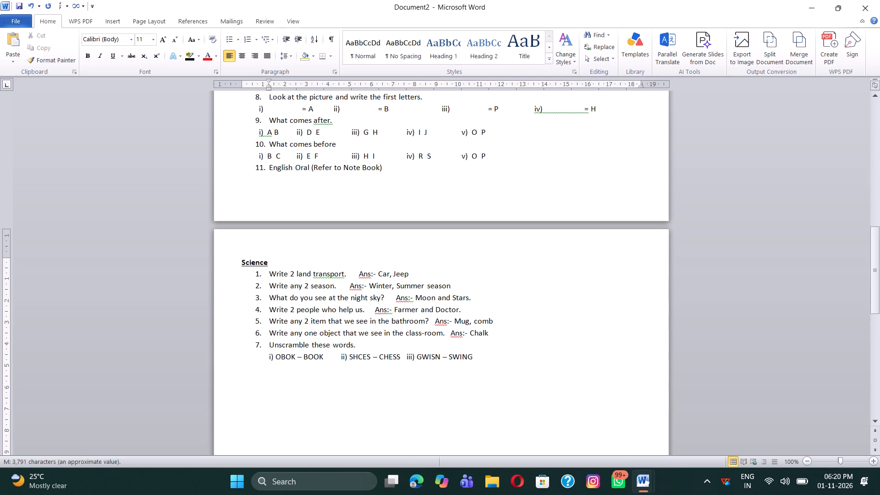
type("iv0")
key("BackSpace")
key("shift+parenright")
key("space")
type("OP")
type("LO")
key("space")
type("n-")
key("space")
type("POLO")
key("Left")
key("Left")
key("Left")
key("Left")
key("Left")
key("Left")
key("BackSpace")
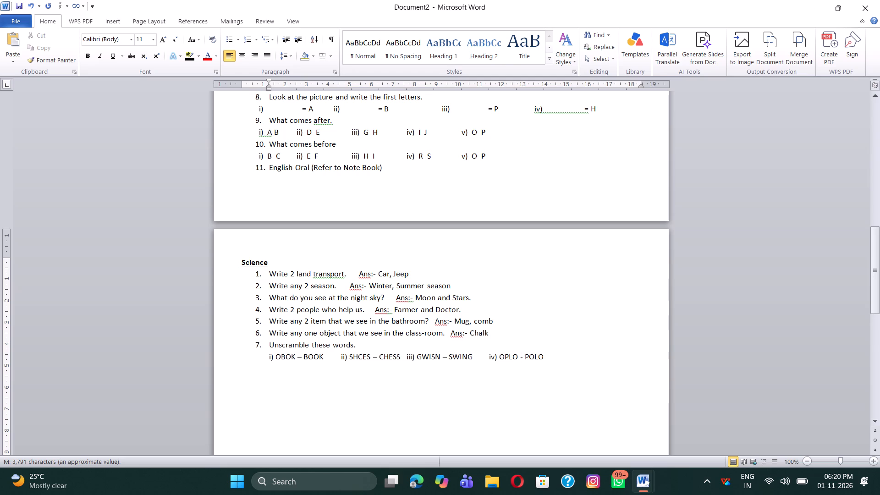
key("Right")
key("Right")
key("Right")
key("Right")
key("Right")
key("Right")
Add the sub-item "v) TROCDO - DOCTOR" after "POLO", separated by one tab stop.
key("Tab")
type("v)")
key("space")
type("TR")
type("OCO")
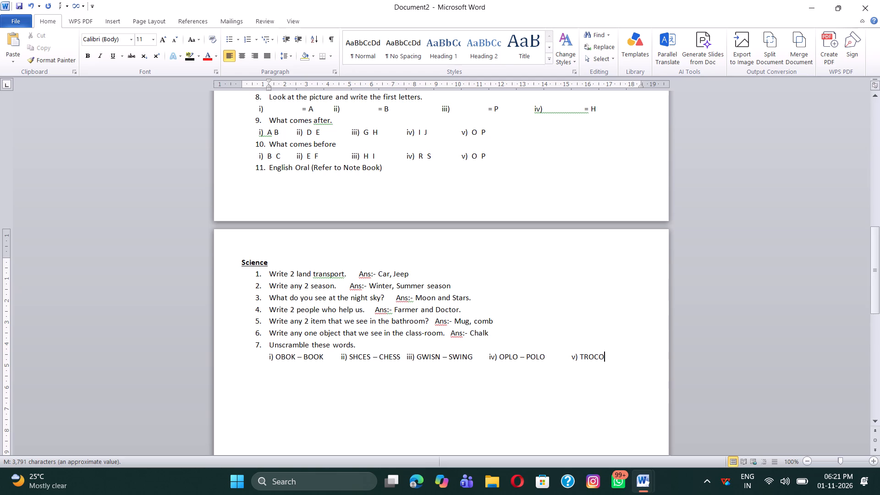
key("BackSpace")
key("shift+c")
key("BackSpace")
type("DO")
key("space")
type("-")
key("space")
type("DOCTOR")
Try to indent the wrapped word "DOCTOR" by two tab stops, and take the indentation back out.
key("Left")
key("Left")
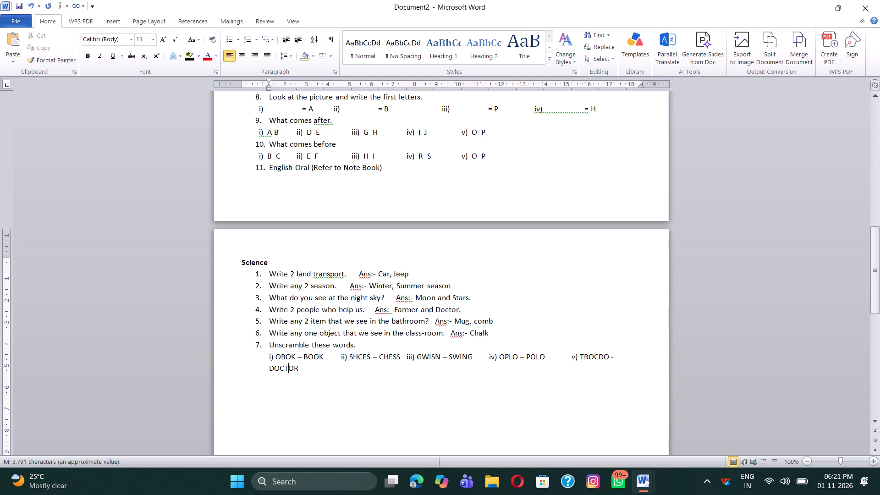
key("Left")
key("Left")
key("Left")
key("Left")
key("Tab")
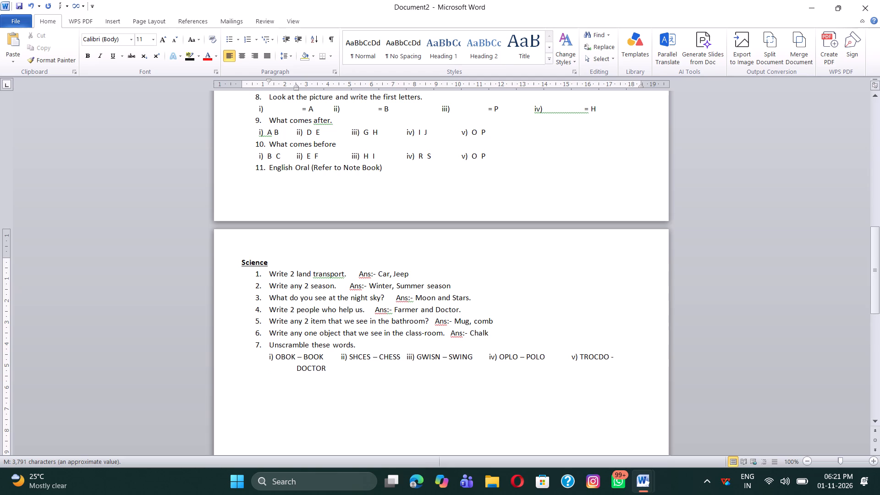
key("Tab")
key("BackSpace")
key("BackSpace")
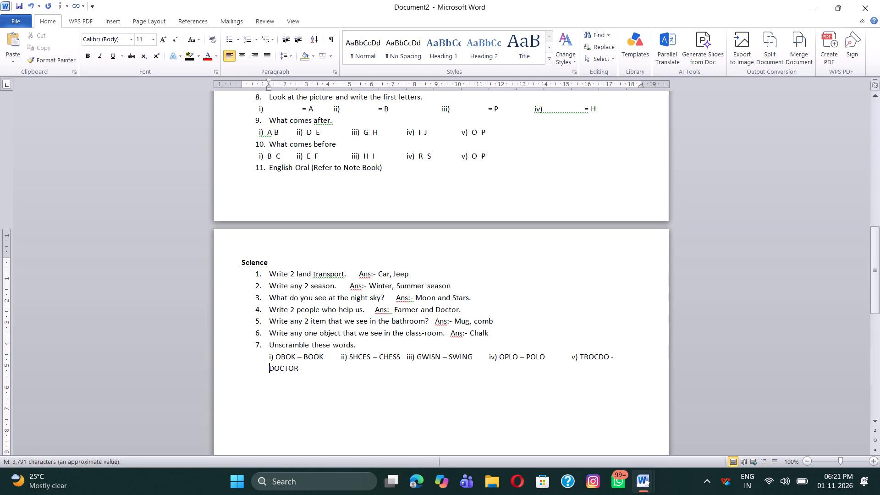
Remove the left indent of the unscramble line and put a single space before "i)".
key("BackSpace")
key("BackSpace")
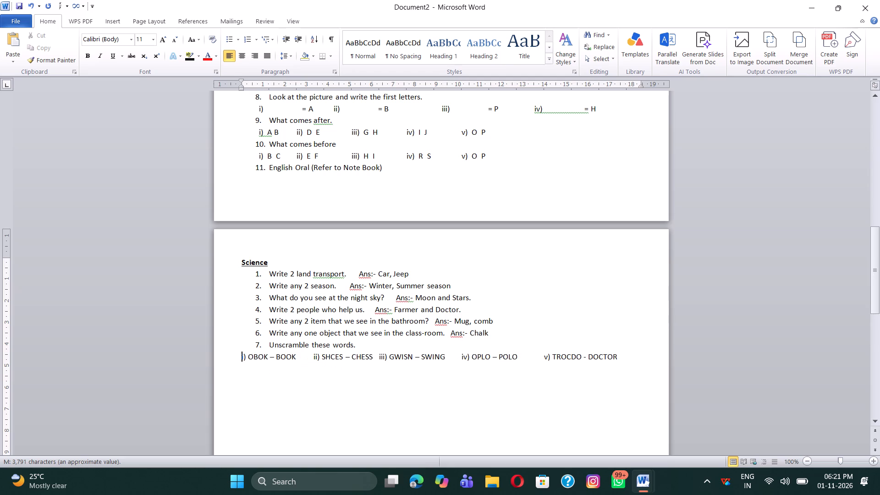
key("space")
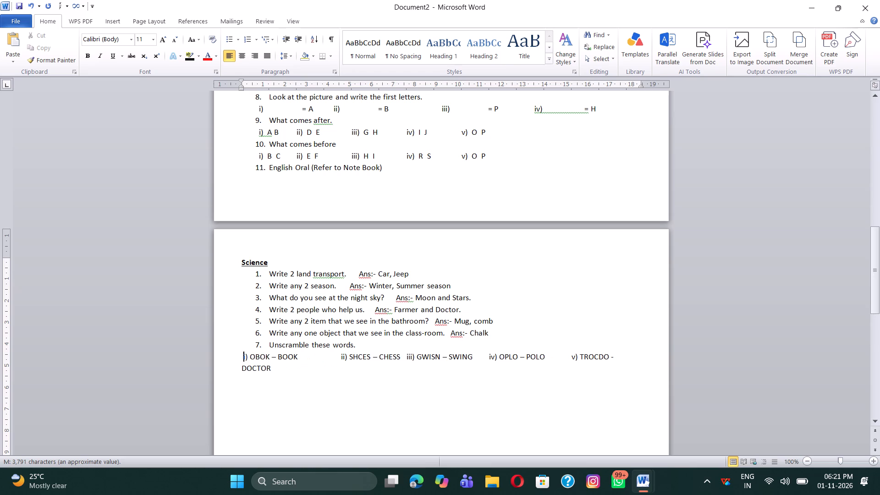
Narrow the gap between "BOOK" and "ii)" by deleting its tab stop and one space.
key("Right")
key("Right")
key("Right")
key("Right")
key("Right")
key("Right")
key("Right")
key("Right")
key("Right")
key("Right")
key("Right")
key("Right")
key("Right")
key("Right")
key("Right")
key("Right")
key("BackSpace")
key("BackSpace")
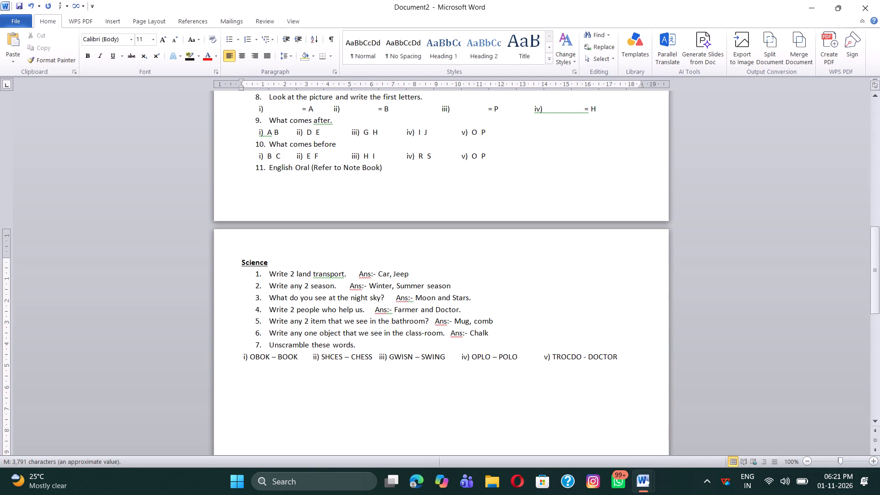
Start a new line after "DOCTOR" and continue the Science question numbering there with number 8.
key("Down")
key("Down")
key("Down")
key("Right")
key("Right")
key("Right")
key("Right")
key("Right")
key("Right")
key("Right")
key("Right")
key("Right")
key("Right")
key("Right")
key("Right")
key("Right")
key("Right")
key("Right")
key("Right")
key("Right")
key("Right")
key("Right")
key("Right")
key("Right")
key("Right")
key("Right")
key("Right")
key("Right")
key("Right")
key("Right")
key("Right")
key("Return")
left_click(248, 40)
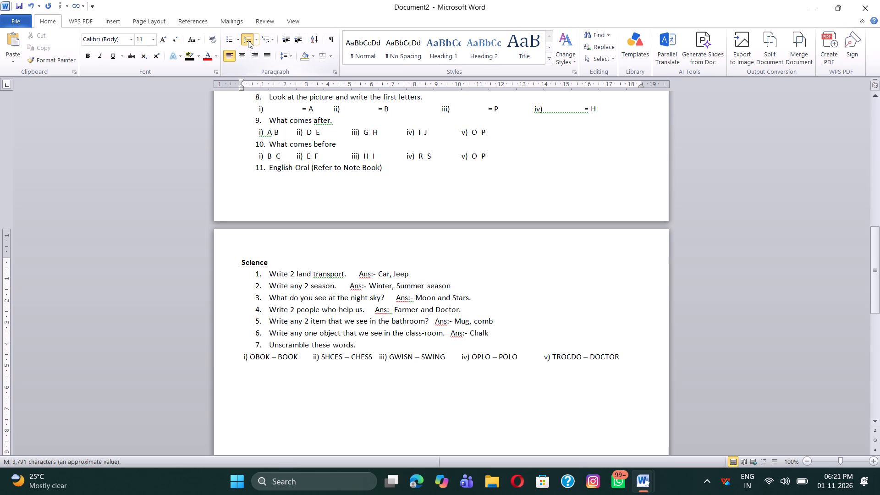
left_click(241, 373)
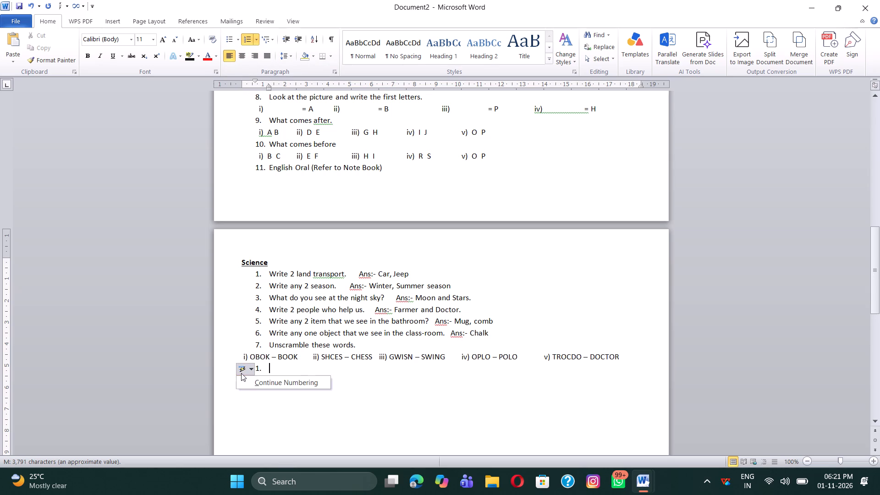
left_click(249, 386)
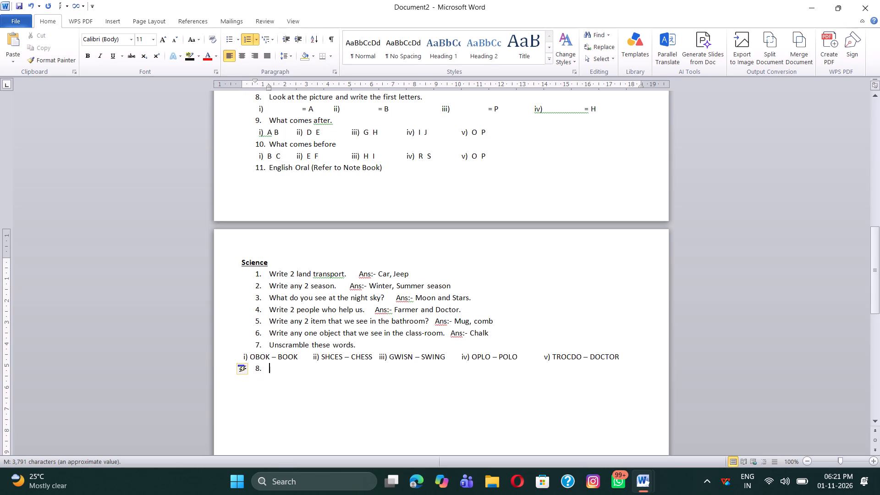
Write "Match the following:-" as the text of question 8.
type("Matc")
type("h the")
key("space")
type("following")
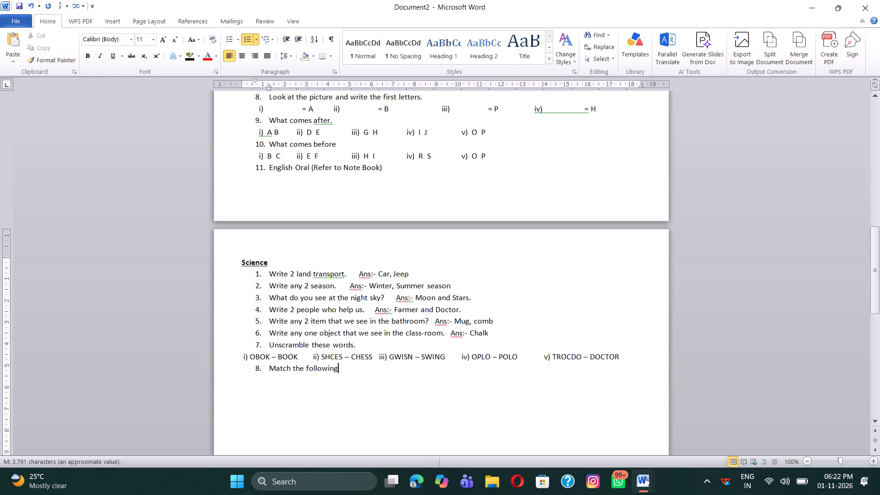
type(":-")
Start a lowercase Roman numeral list (i.) on the line below "Match the following:-" and reduce its indent to align near the question numbers.
key("Return")
key("BackSpace")
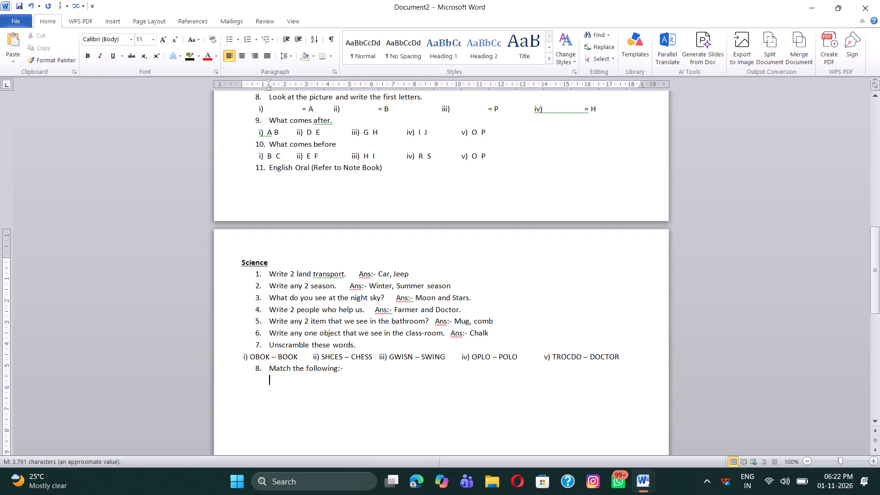
left_click(258, 41)
left_click(308, 81)
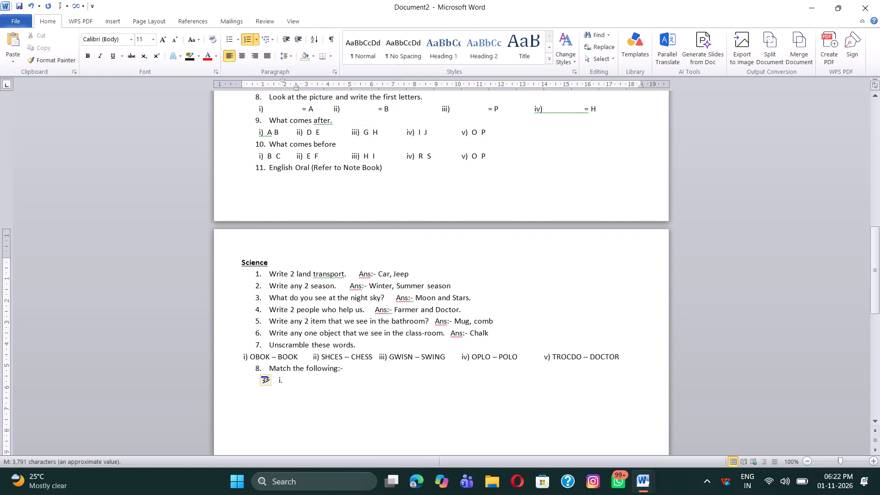
left_click(280, 380)
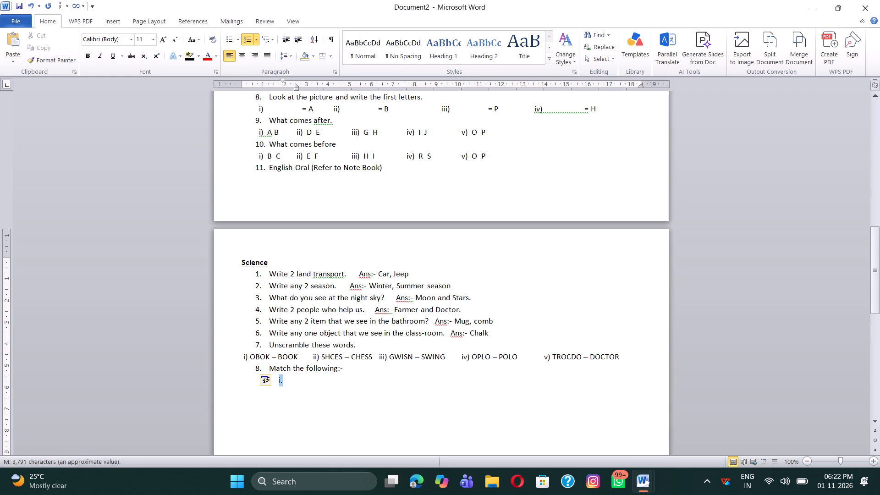
left_click_drag(280, 380, 265, 382)
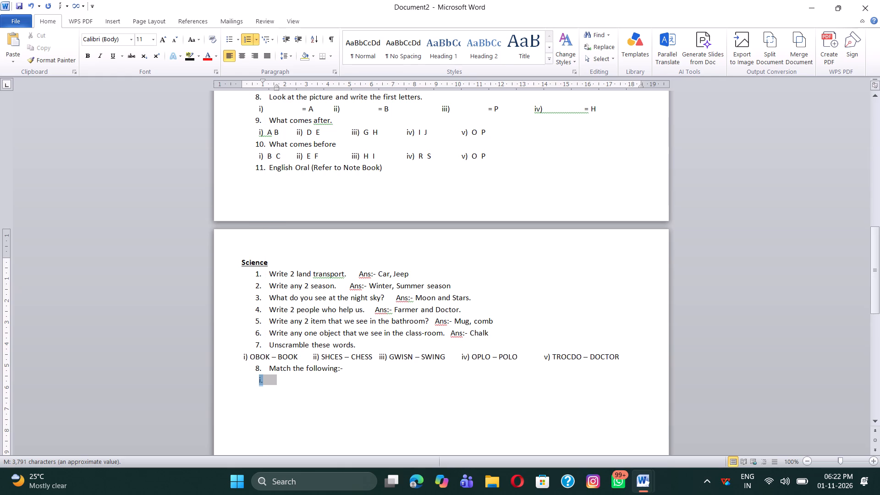
left_click(288, 378)
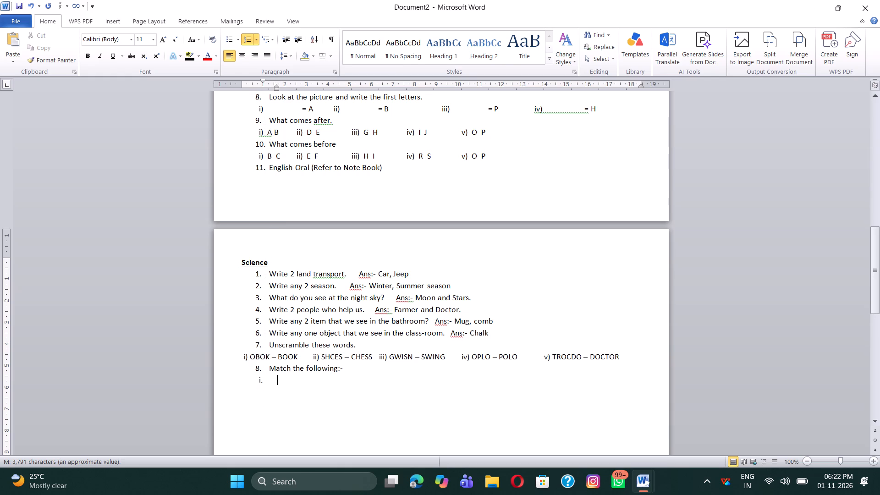
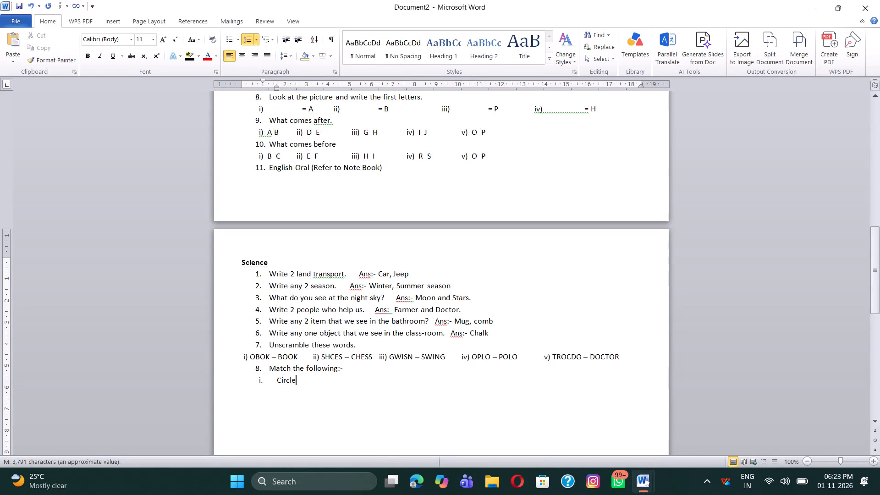
Add items ii to v below "Circle" in the Roman numeral list: "square", "Oval", "Rectangle" and "Triangle".
key("Return")
key("s")
type("quqre")
key("BackSpace")
key("BackSpace")
key("BackSpace")
key("BackSpace")
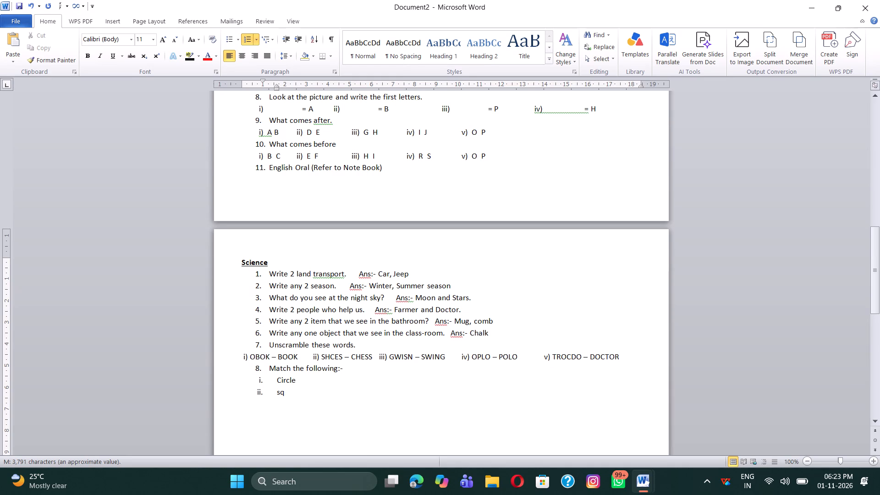
type("uare")
key("Return")
type("Oval")
key("Return")
type("Re")
type("ctangle")
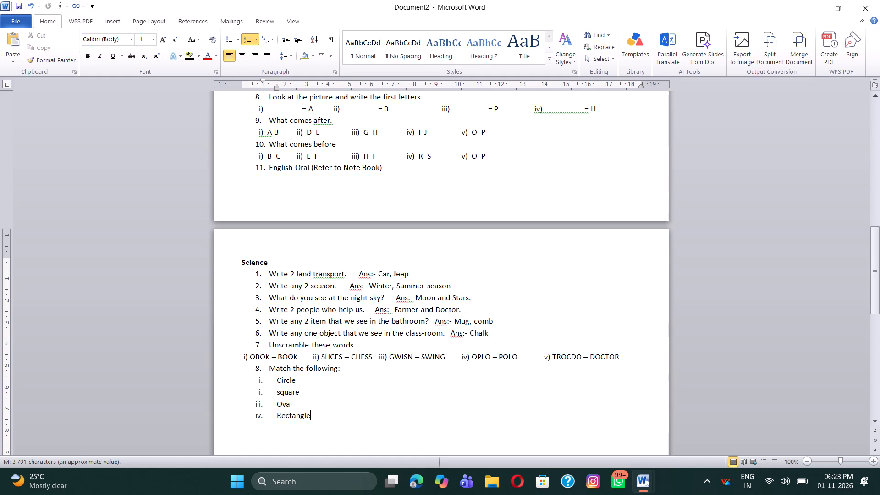
key("Return")
type("Tr")
type("iangle")
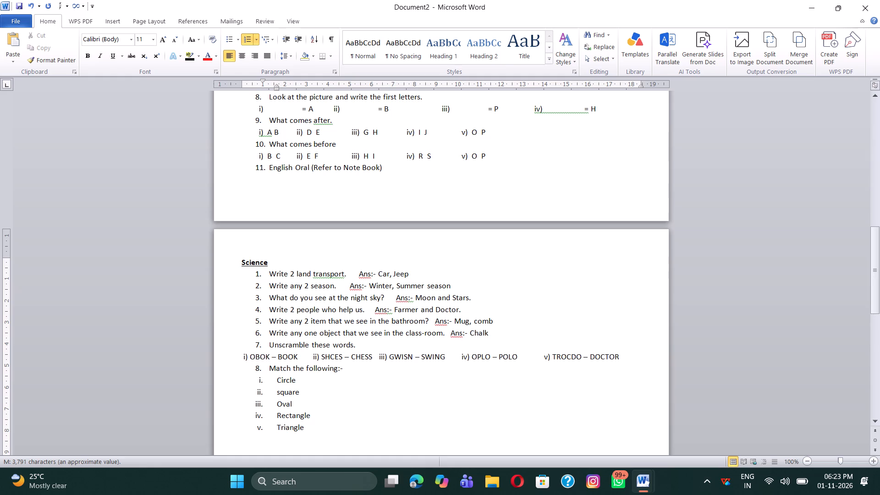
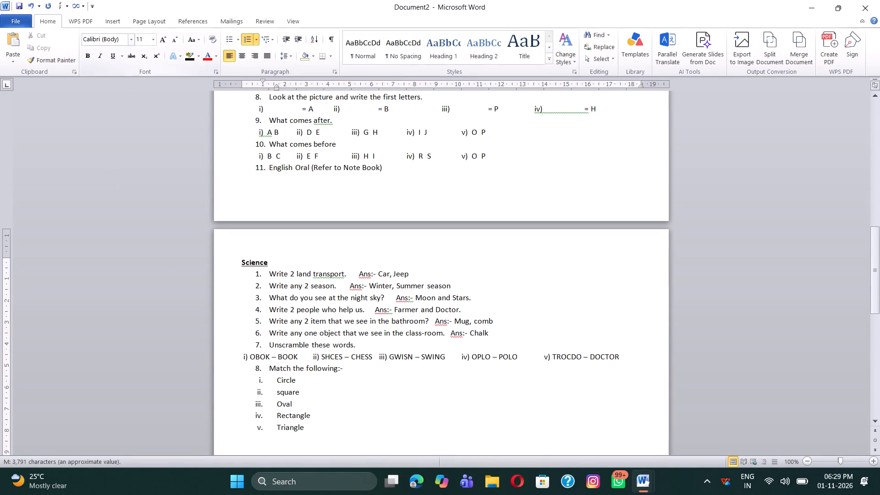
Draw an oval about 0.59 cm high and 0.45 cm wide across from "Circle" and give it the black-outline, white-fill style.
left_click(112, 18)
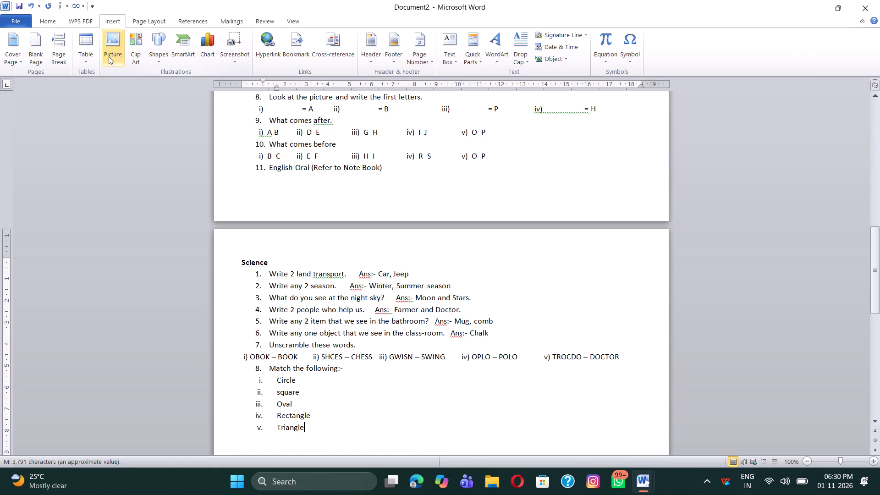
left_click(156, 55)
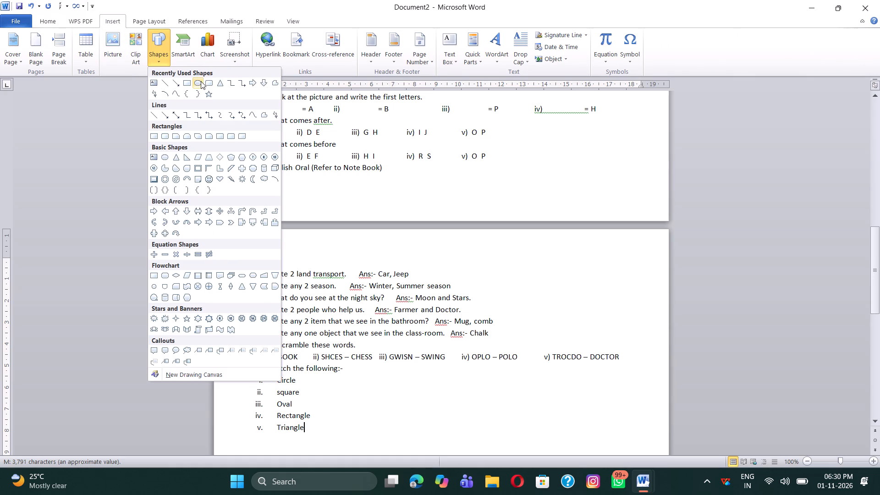
left_click(201, 81)
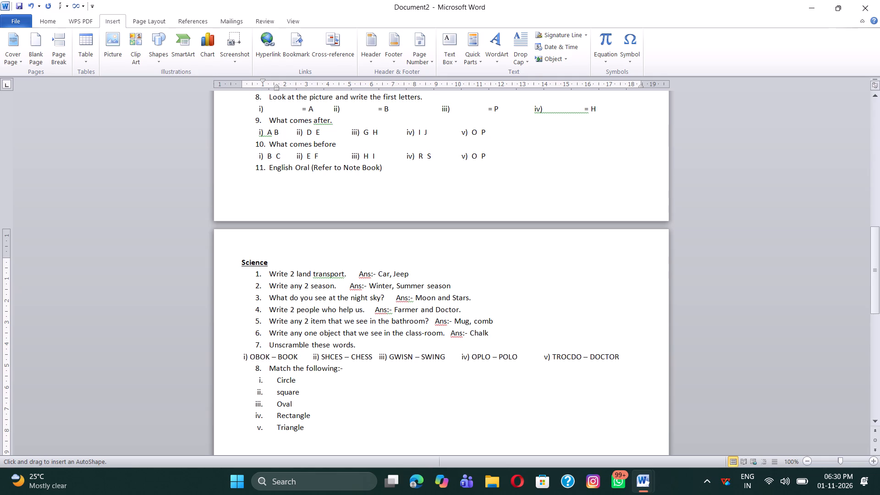
left_click(156, 57)
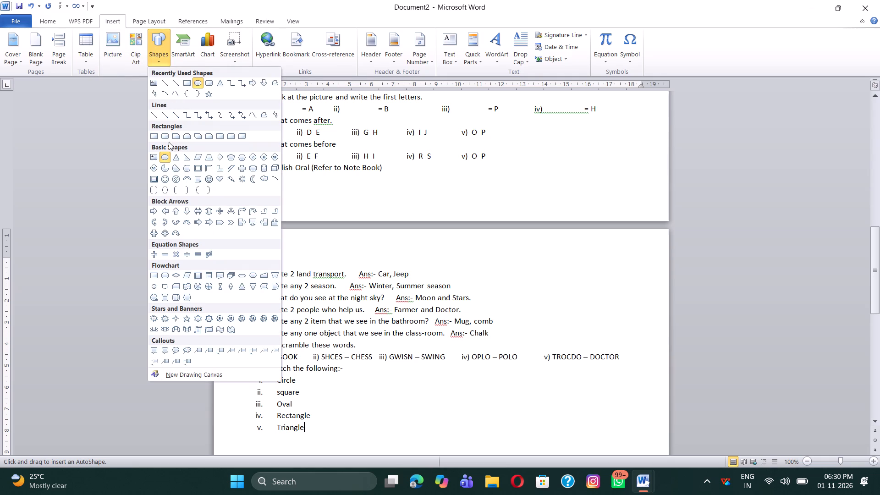
left_click(394, 391)
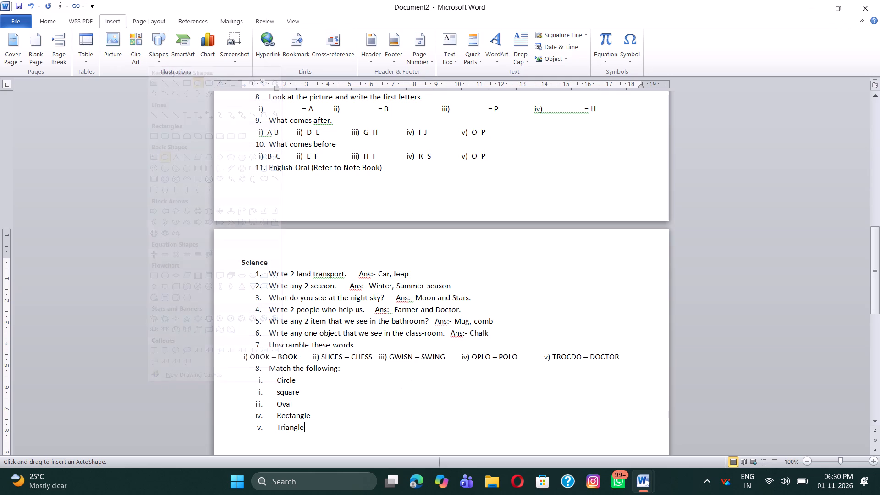
left_click_drag(322, 380, 332, 393)
left_click_drag(326, 387, 326, 384)
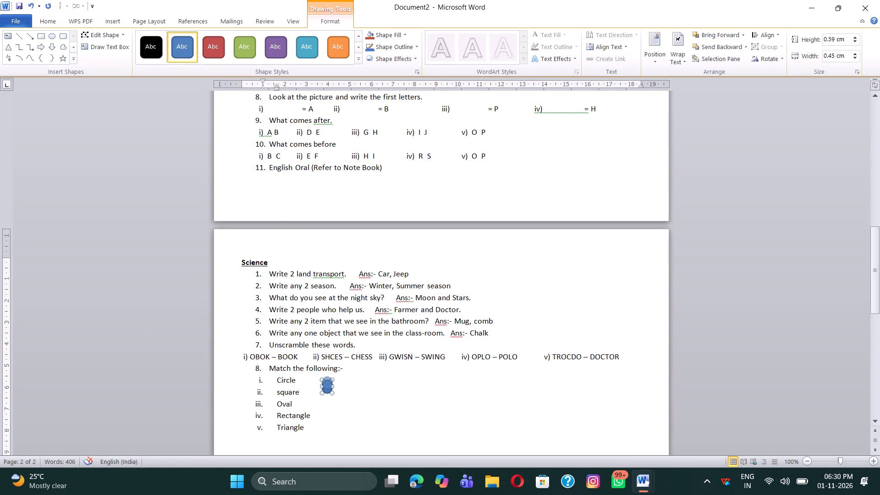
left_click_drag(326, 384, 350, 378)
left_click_drag(350, 378, 359, 380)
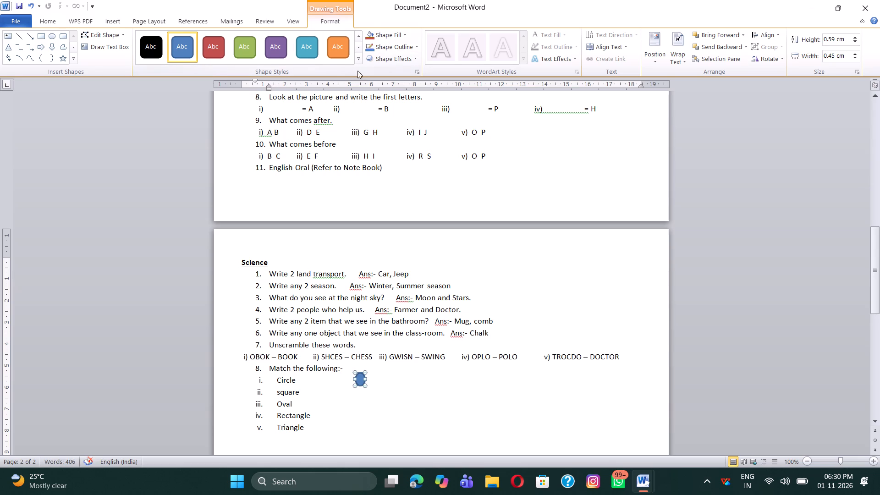
left_click(358, 63)
left_click(153, 49)
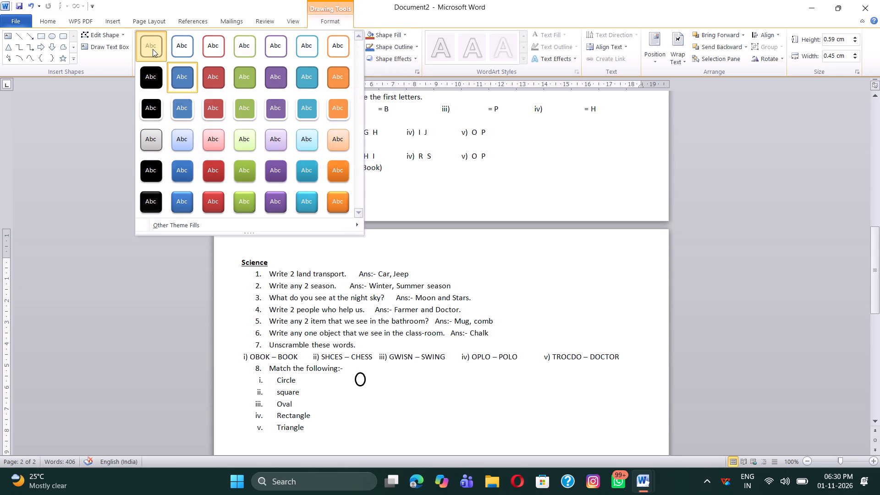
left_click(322, 379)
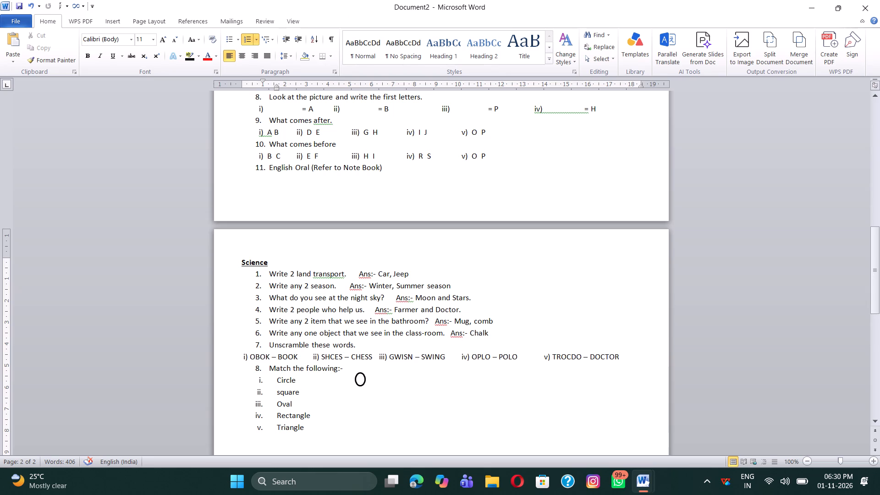
Draw a rectangle about 0.38 cm high and 0.83 cm wide below the oval and apply the black-outline, white-fill style.
left_click(123, 22)
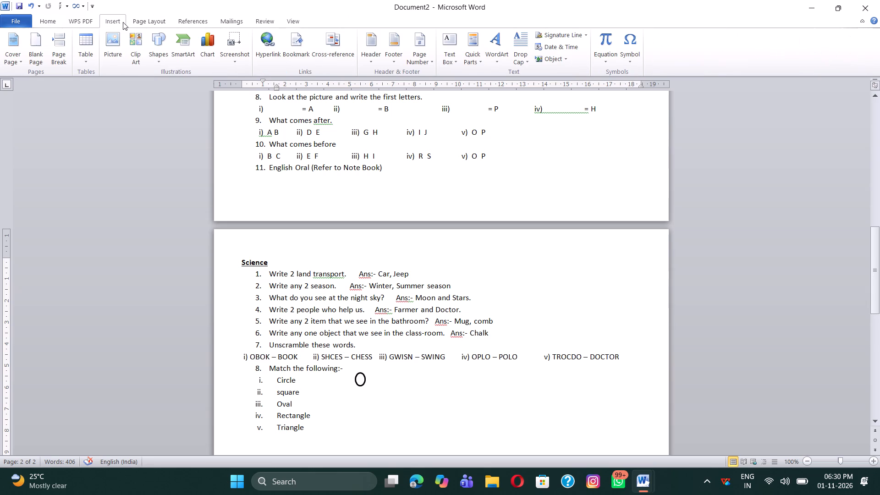
left_click(159, 58)
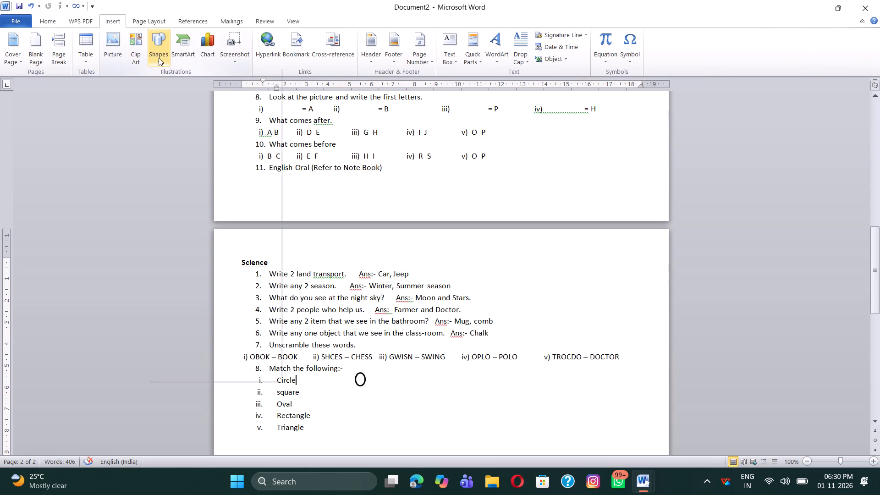
left_click(188, 84)
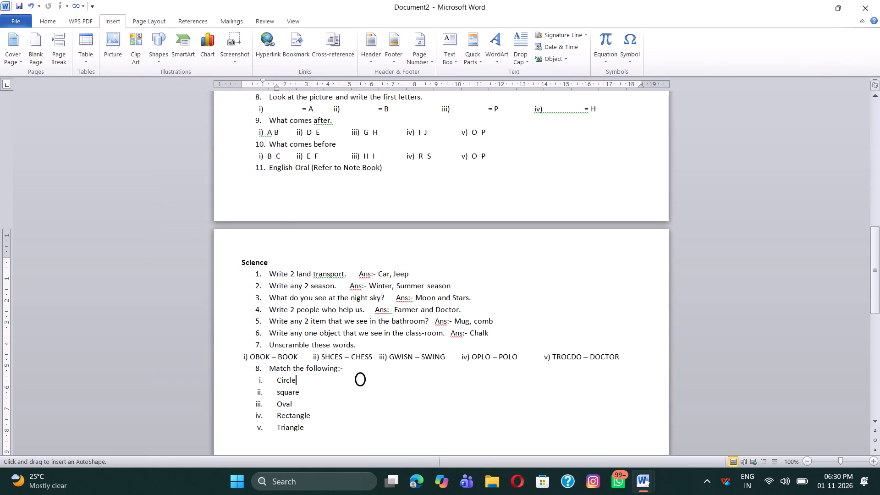
left_click_drag(347, 390, 370, 396)
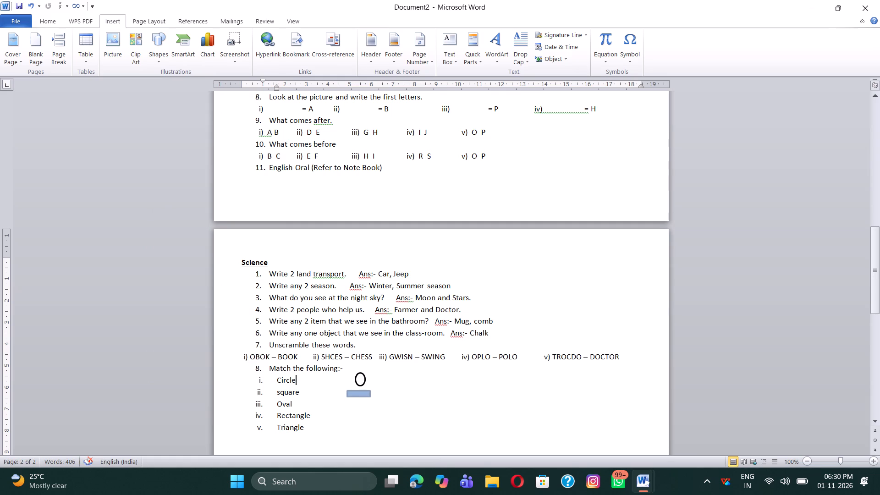
left_click_drag(370, 396, 366, 399)
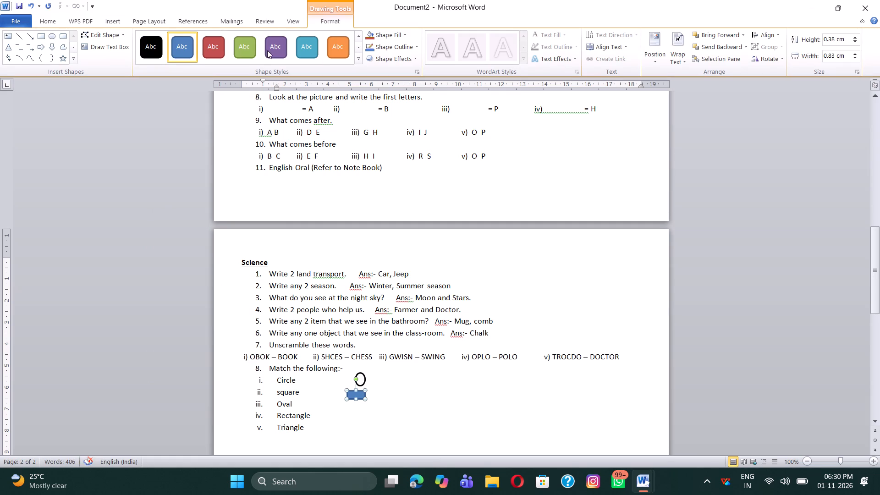
left_click(356, 59)
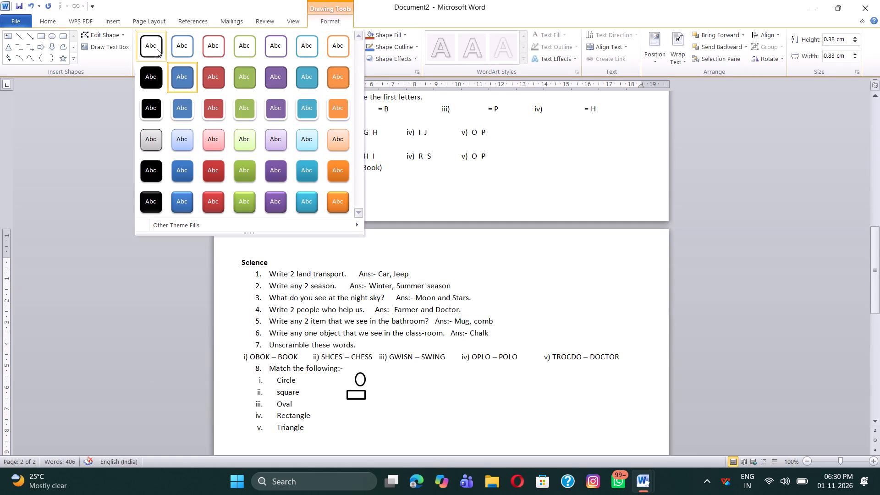
left_click(157, 49)
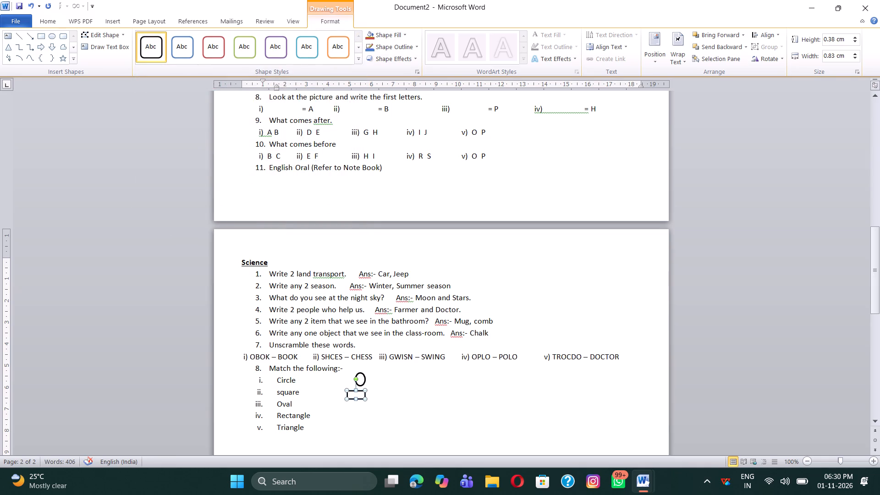
Reposition the oval and the rectangle so they stack in one column across from "Circle" and "square".
left_click_drag(362, 379, 356, 376)
left_click_drag(356, 376, 362, 375)
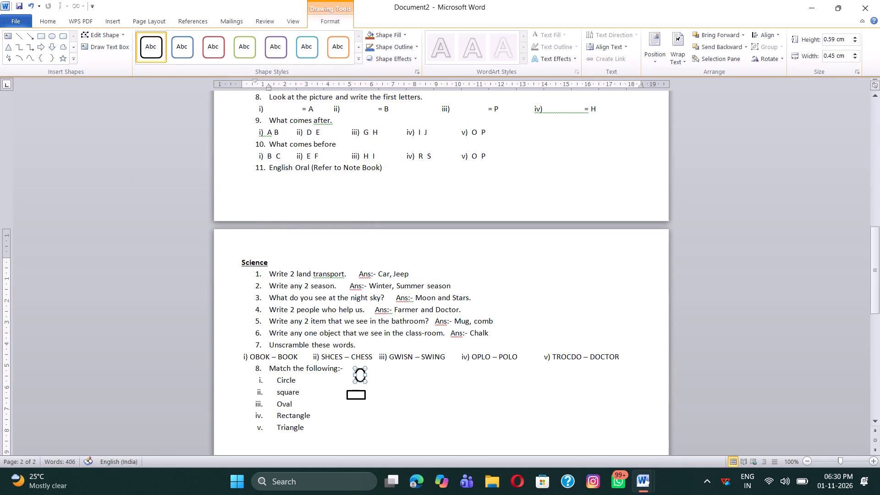
left_click_drag(357, 395, 361, 391)
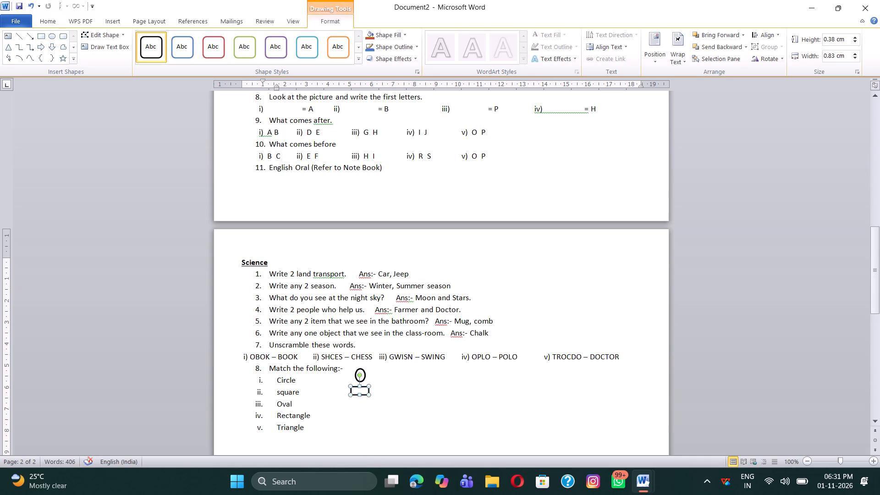
left_click(352, 423)
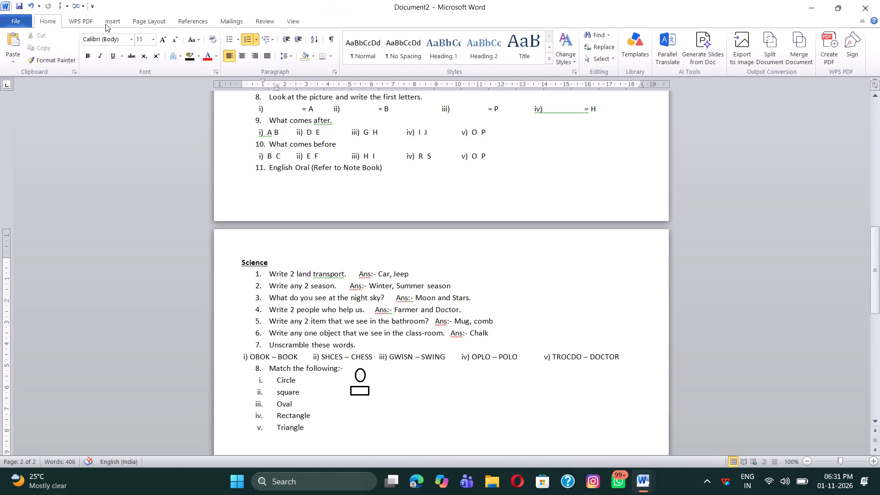
Shrink the oval slightly and nudge it to sit just above the rectangle.
scroll(341, 392, "up", 1)
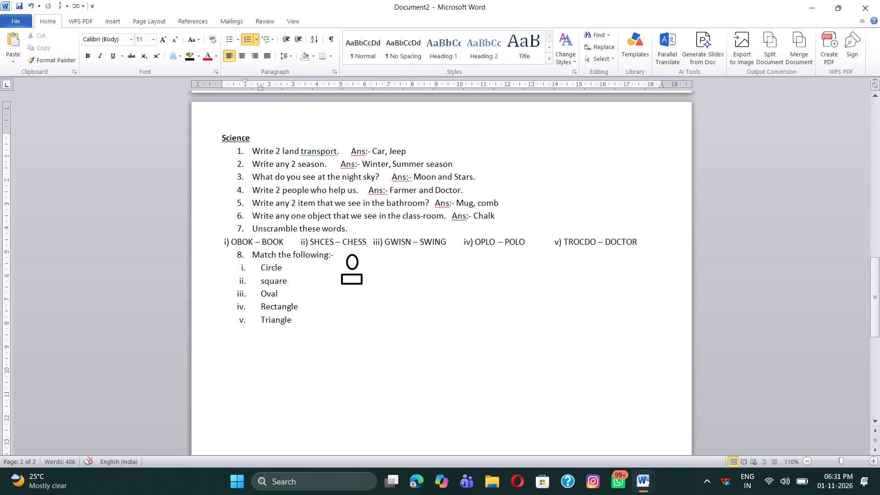
scroll(357, 331, "up", 3, "ctrl")
scroll(357, 331, "down", 1)
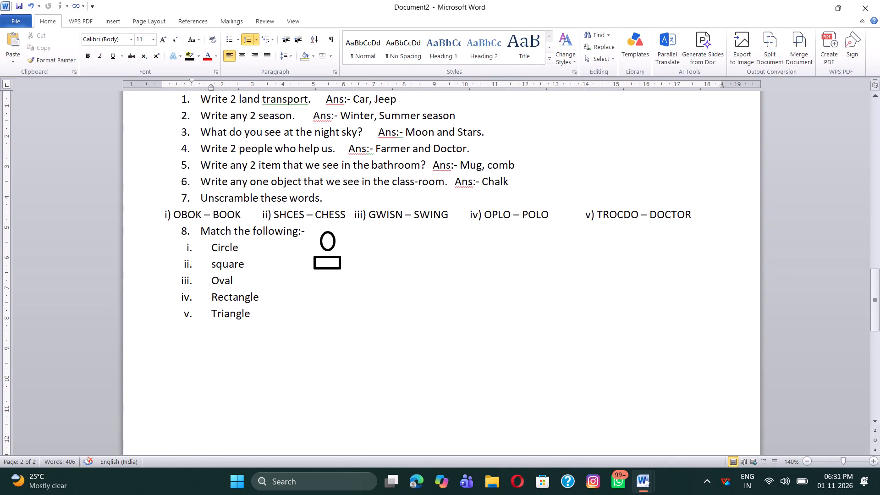
left_click(328, 238)
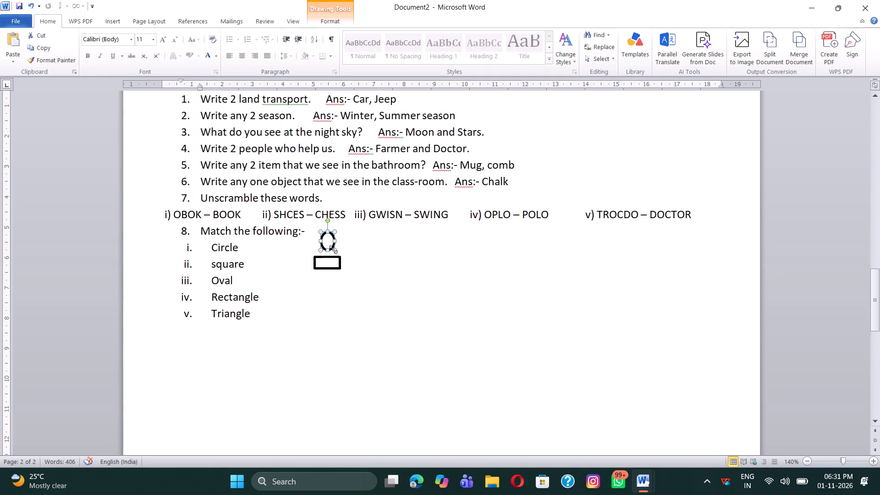
left_click(333, 249)
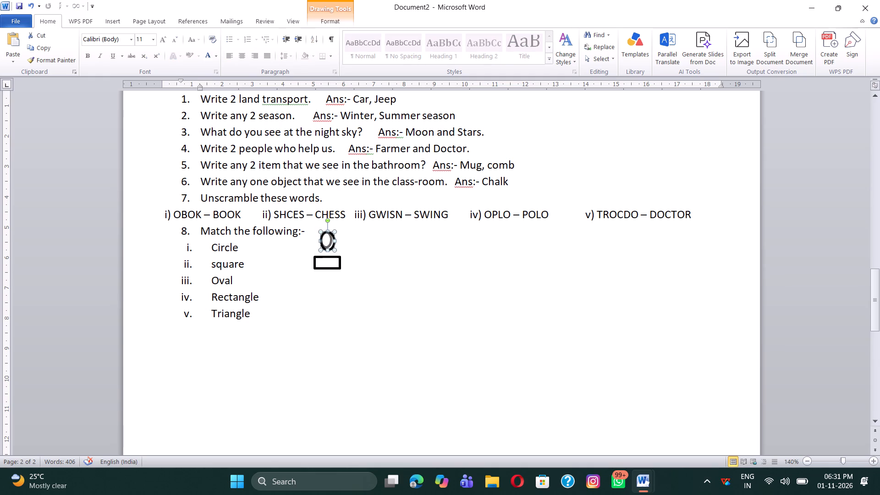
left_click(328, 244)
left_click(328, 287)
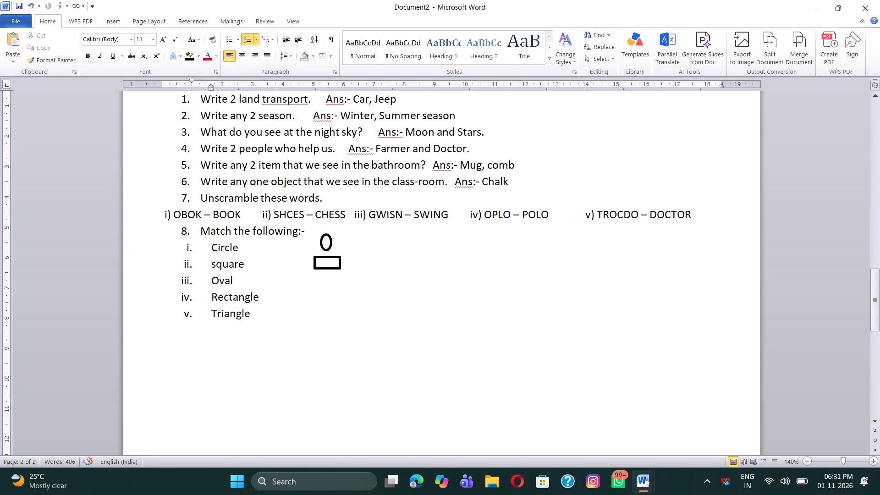
Draw a black-outlined, white-filled triangle about 0.53 cm high and 0.44 cm wide across from "Oval", centred under the rectangle.
left_click(108, 23)
left_click(154, 60)
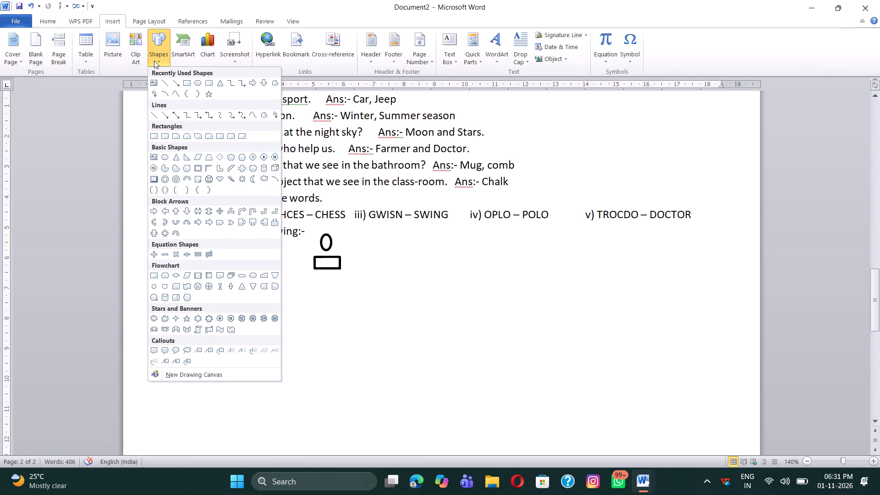
left_click(220, 84)
left_click_drag(316, 276, 321, 281)
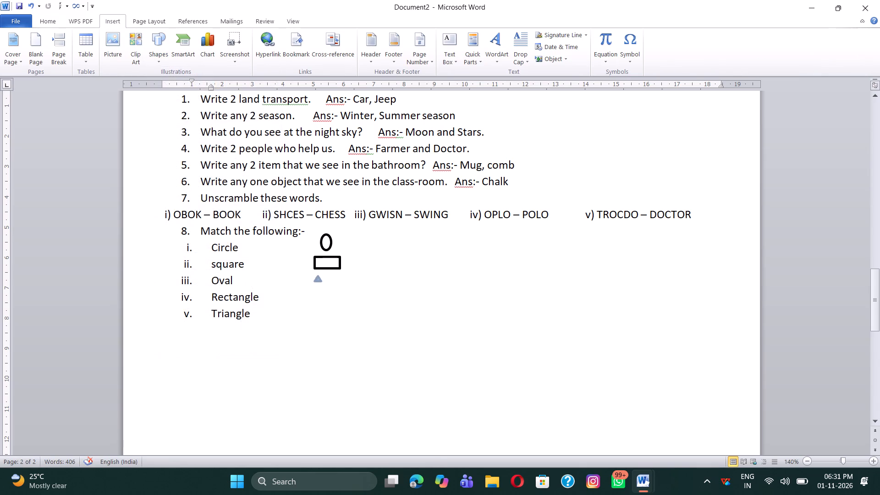
left_click_drag(321, 281, 328, 289)
left_click_drag(328, 289, 328, 292)
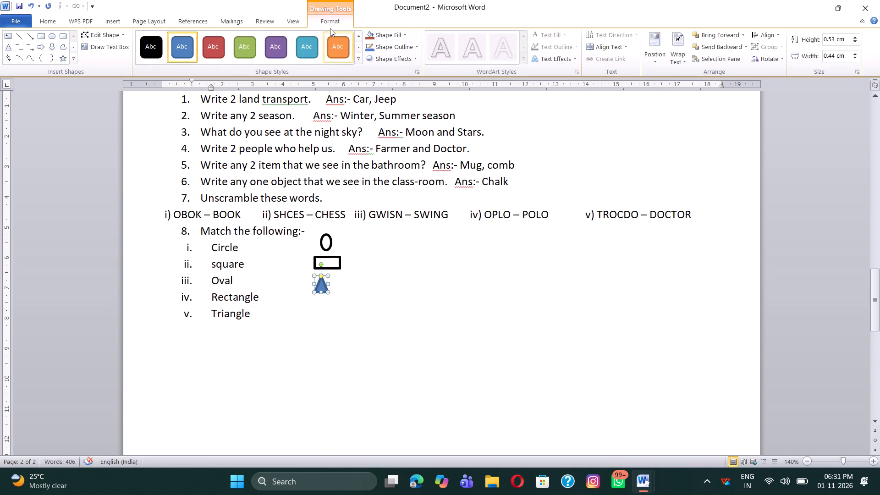
left_click(357, 58)
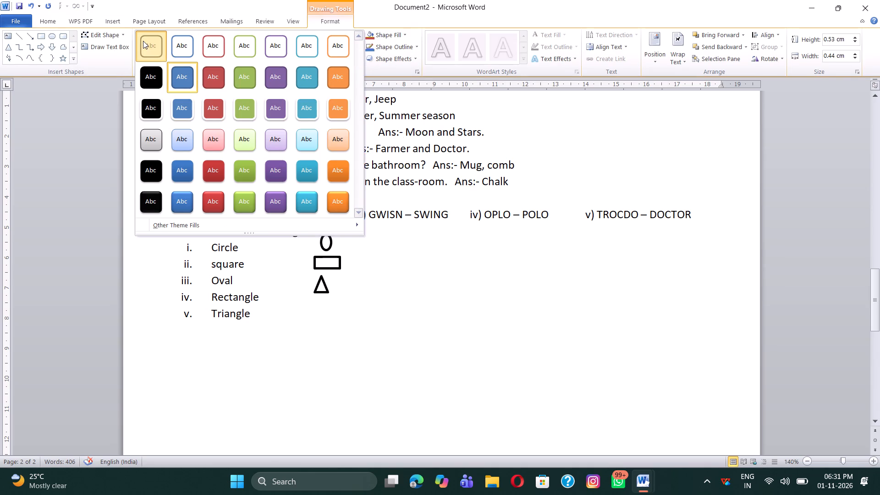
left_click(143, 41)
left_click_drag(320, 286, 325, 282)
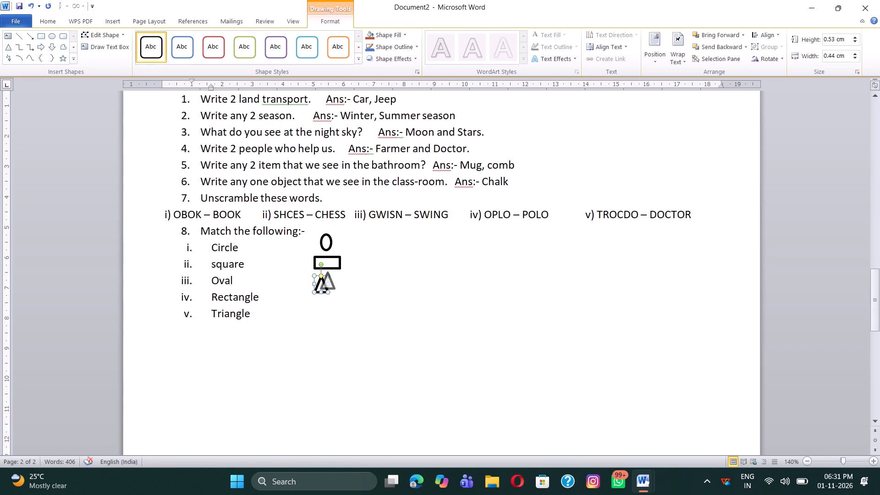
left_click_drag(325, 282, 324, 282)
left_click(296, 298)
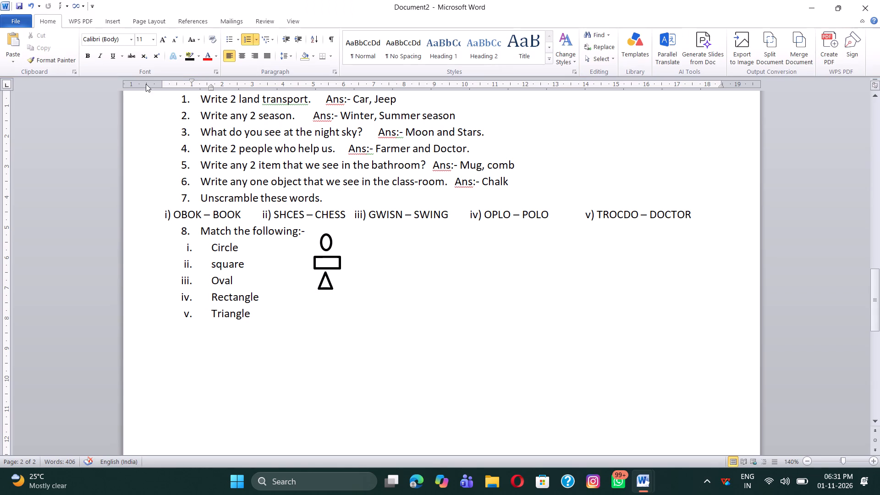
Draw a black-outlined, white-filled circle about 0.45 cm high and 0.42 cm wide, centred just below the triangle.
left_click(109, 25)
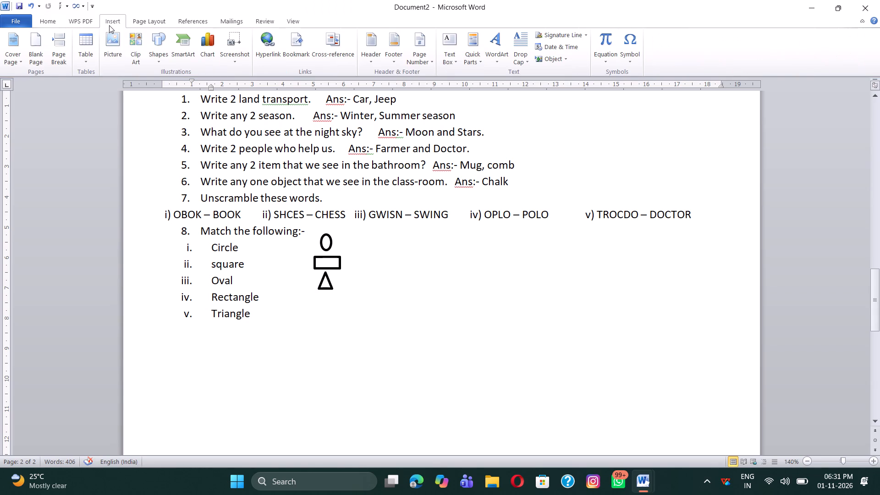
left_click(158, 61)
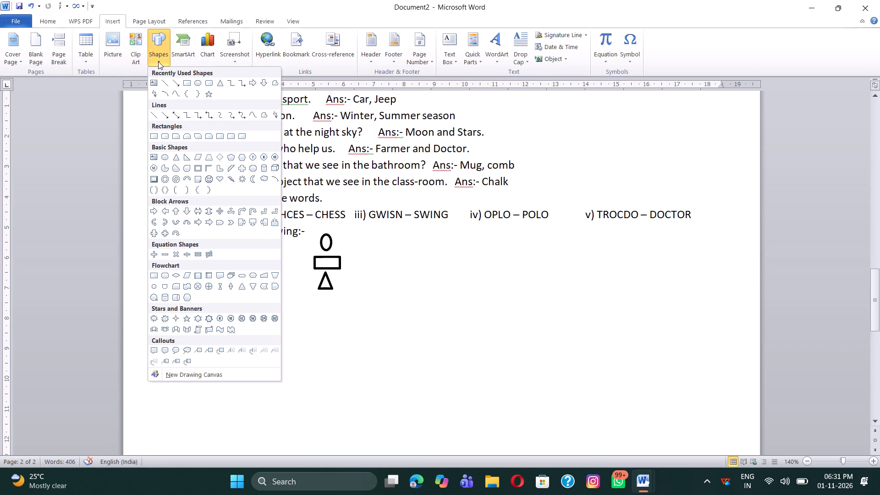
left_click(199, 87)
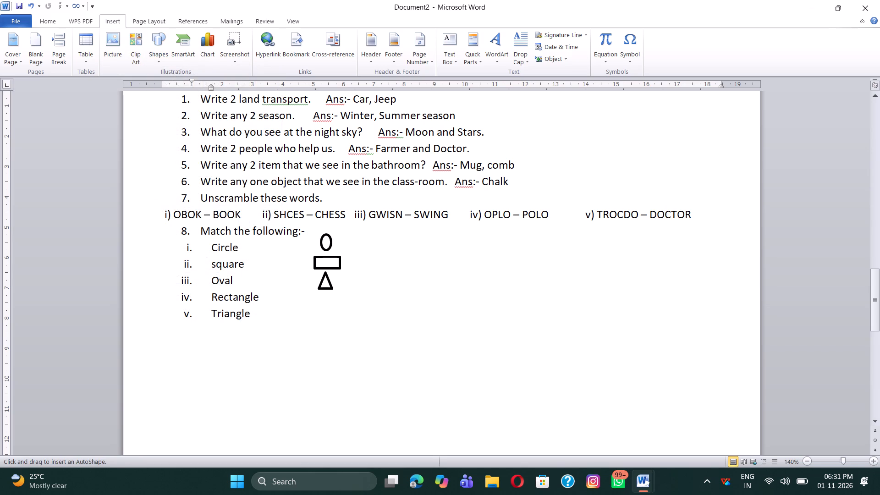
left_click_drag(315, 298, 330, 313)
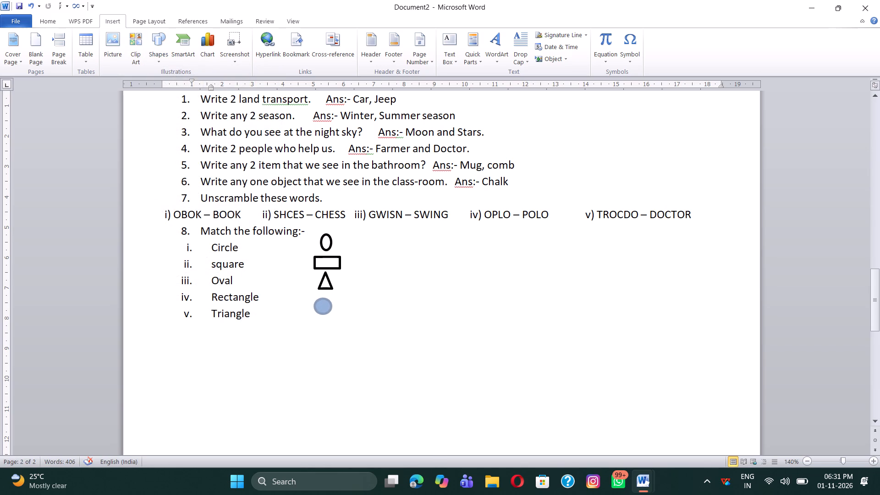
left_click_drag(330, 313, 327, 312)
left_click_drag(321, 305, 325, 301)
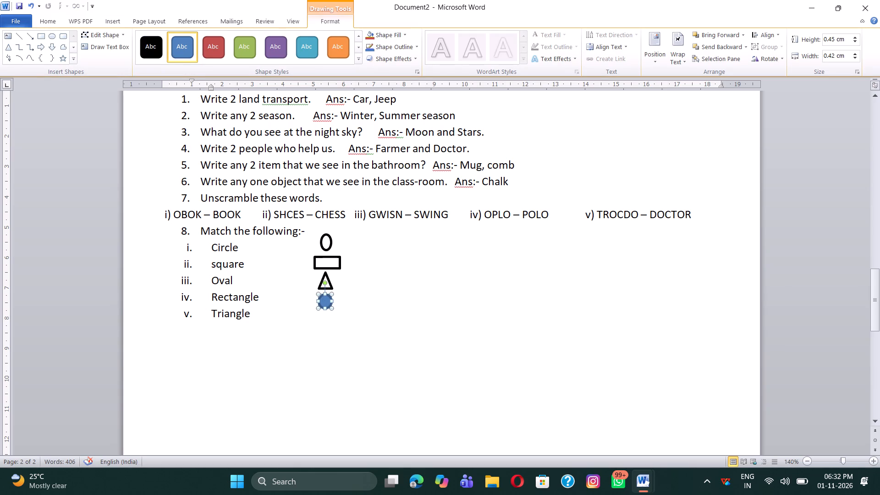
left_click(355, 57)
left_click(156, 47)
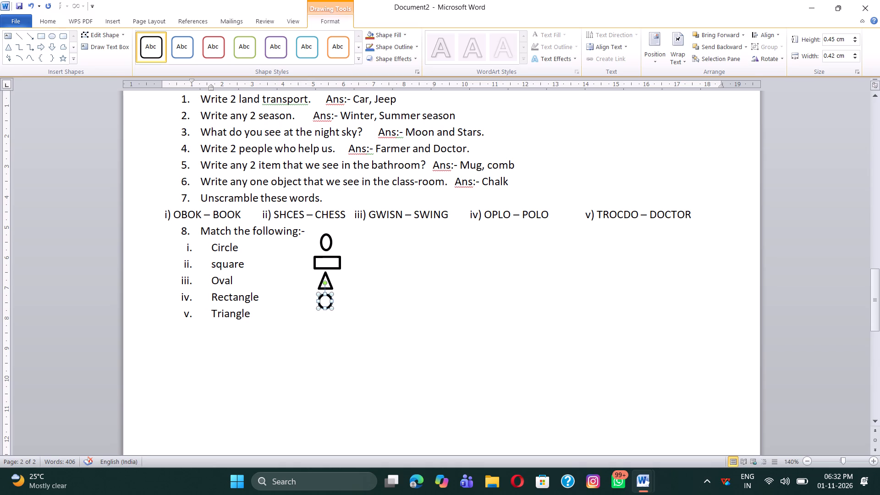
left_click(287, 301)
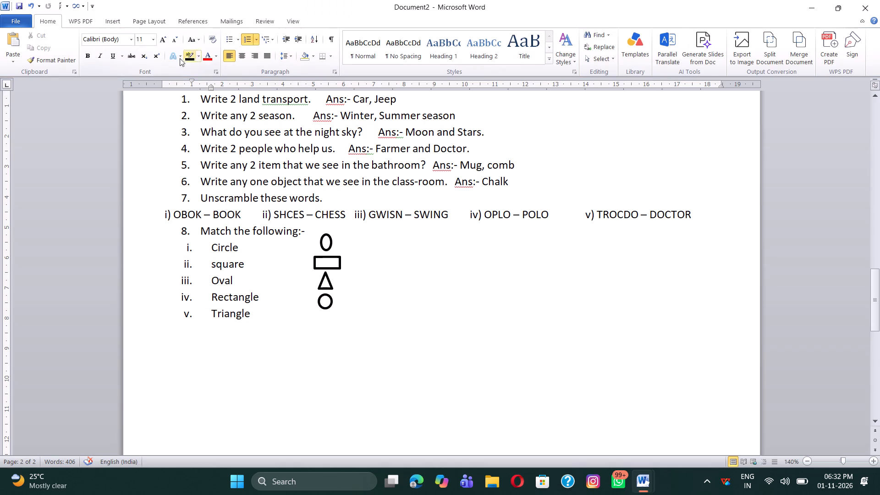
Draw a black-outlined, white-filled square about 0.42 cm high and 0.45 cm wide, aligned just below the circle shape.
left_click(111, 25)
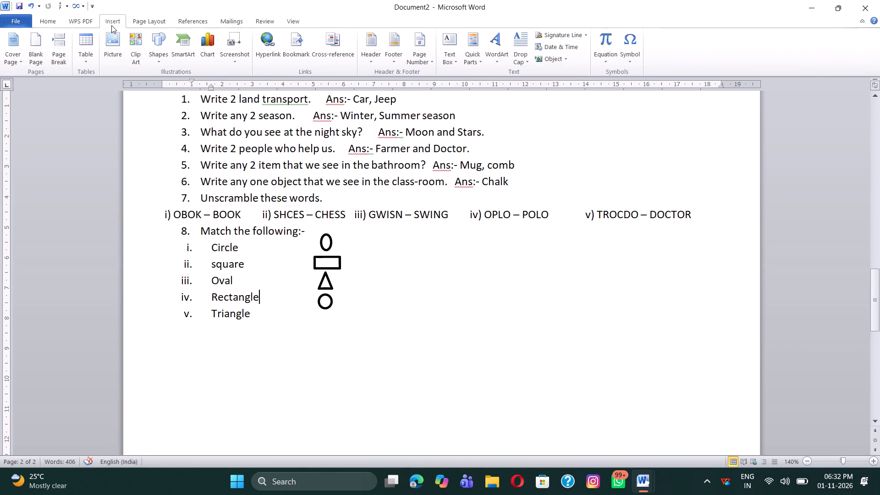
left_click(153, 62)
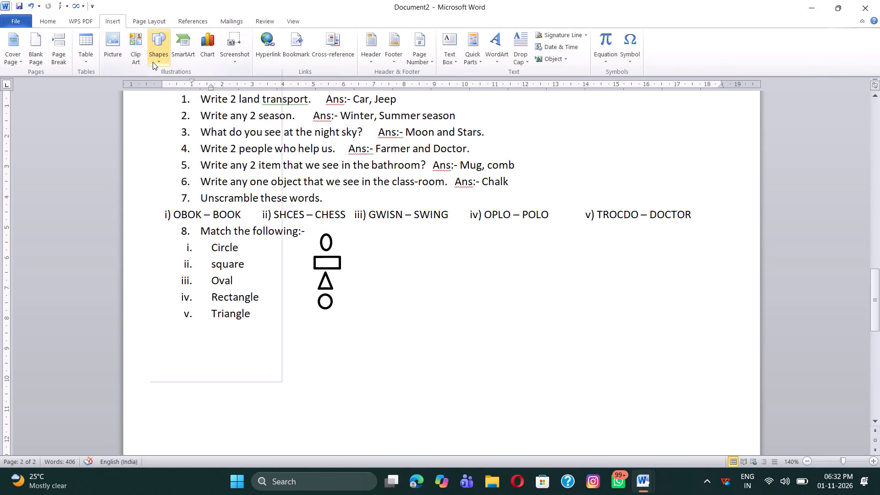
left_click(185, 84)
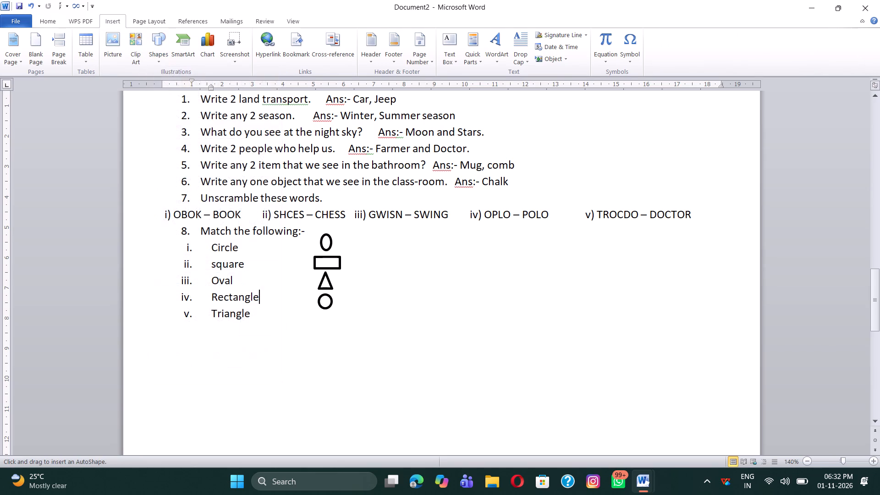
left_click_drag(313, 317, 328, 330)
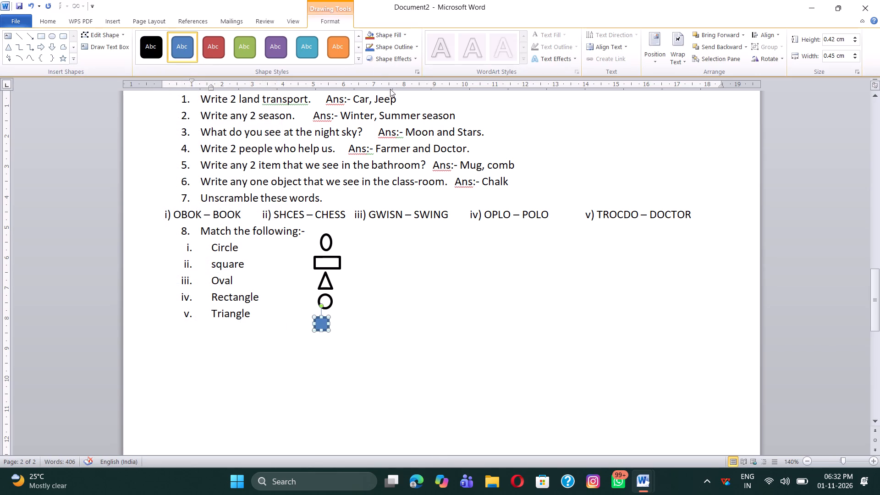
left_click(356, 58)
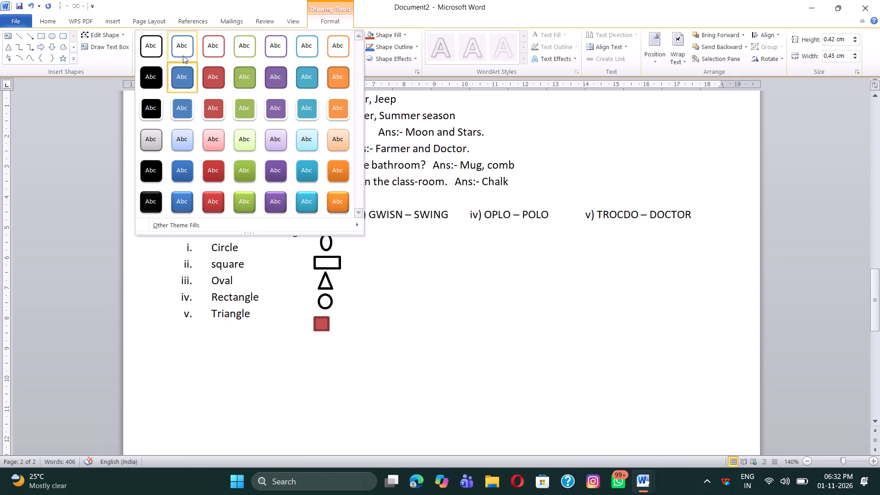
left_click(152, 45)
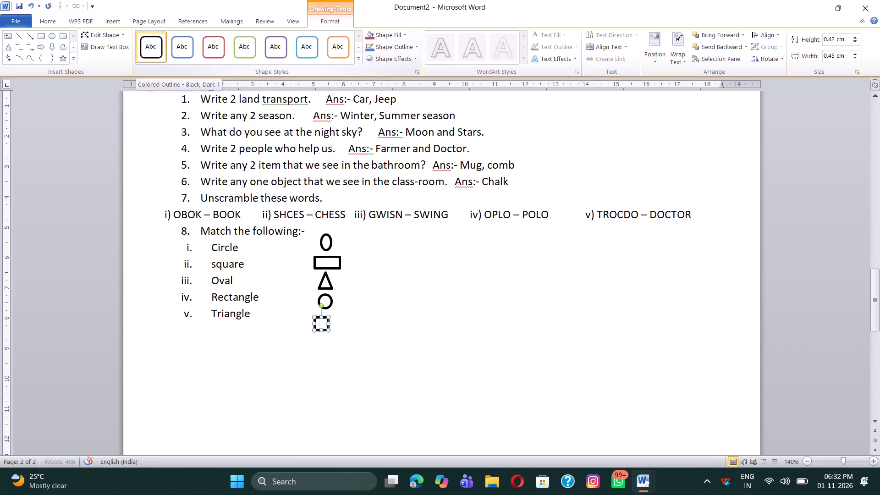
left_click_drag(323, 325, 326, 321)
left_click(372, 303)
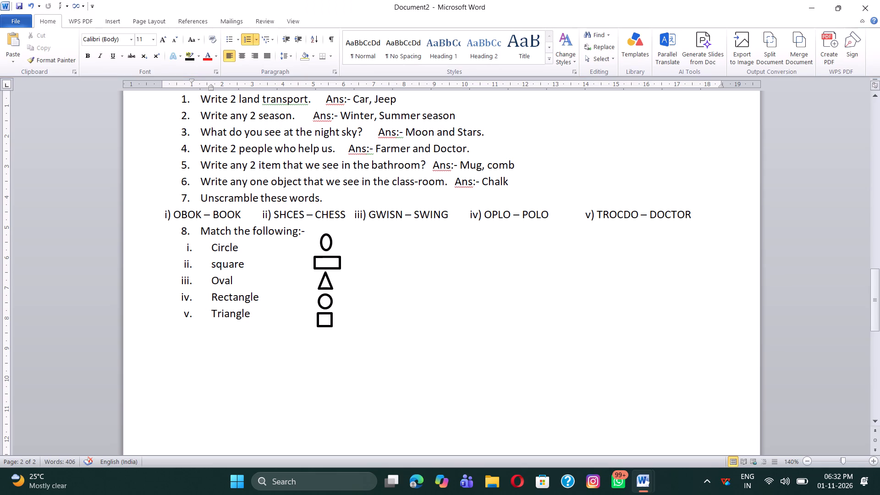
Draw a black matching line from the word "Circle" to the circle shape, spanning about 1.63 cm high and 2.24 cm wide.
left_click(108, 26)
left_click(161, 63)
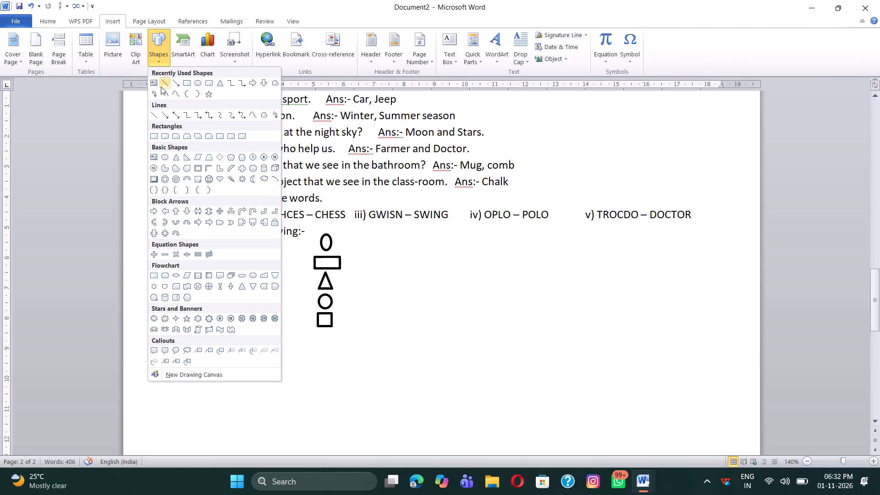
left_click(163, 87)
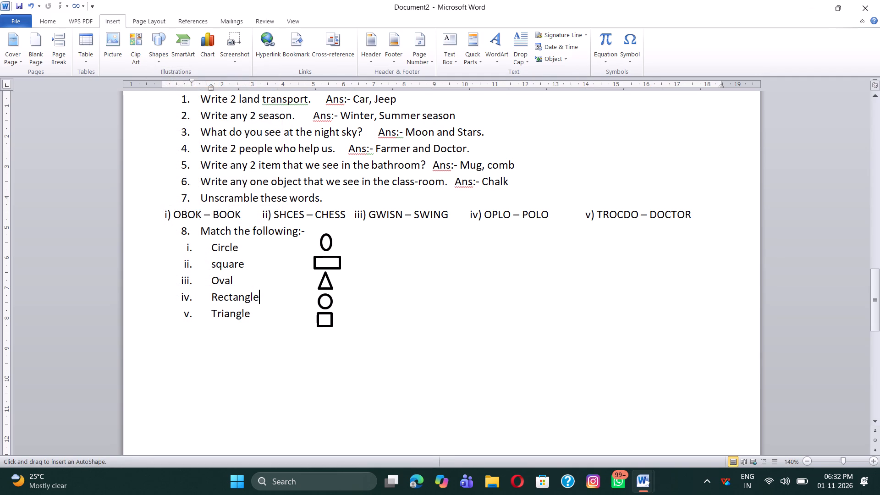
left_click_drag(247, 250, 313, 302)
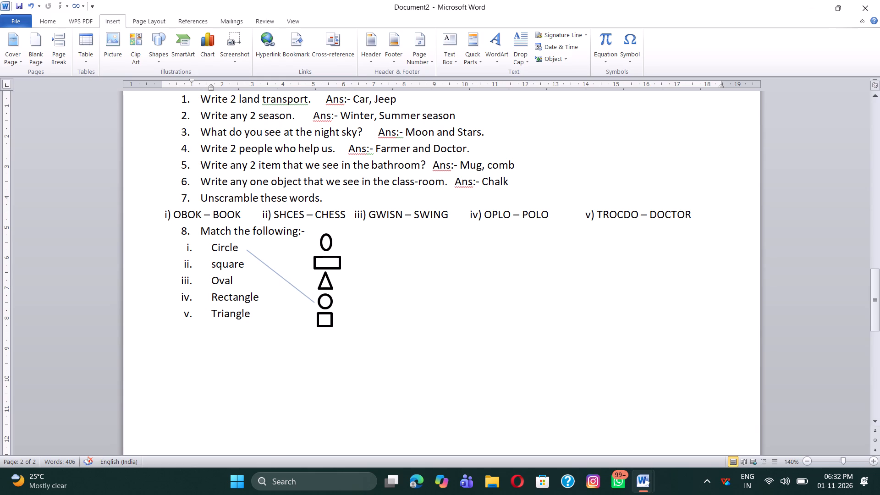
left_click_drag(313, 302, 315, 299)
left_click(146, 43)
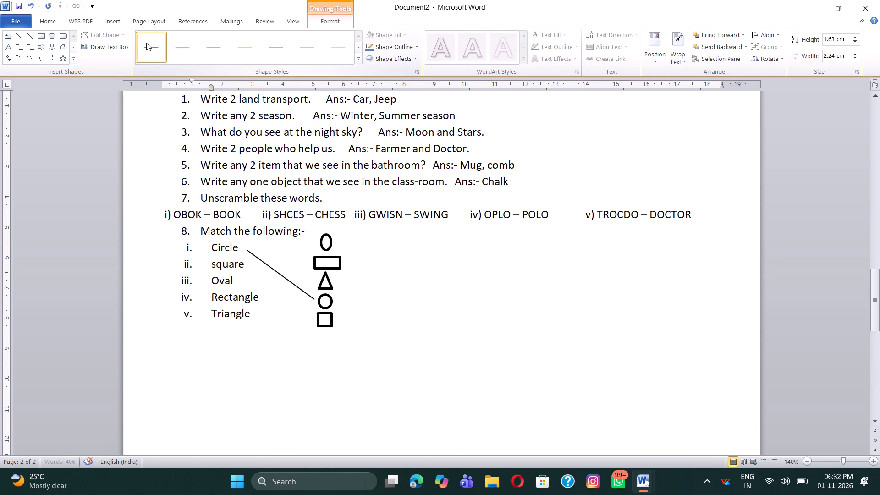
left_click(283, 282)
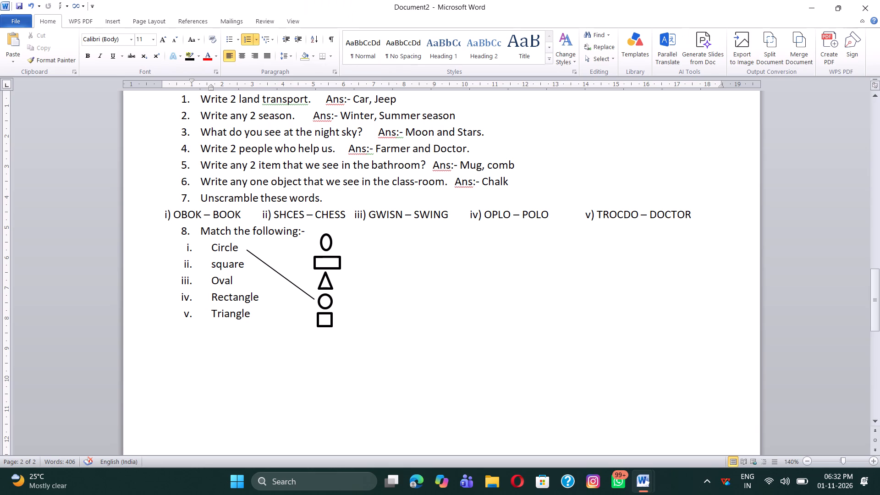
double_click(269, 285)
left_click(269, 285)
Draw a black matching line from the word "square" to the square shape, spanning about 1.64 cm high and 2.24 cm wide.
left_click(110, 19)
left_click(160, 57)
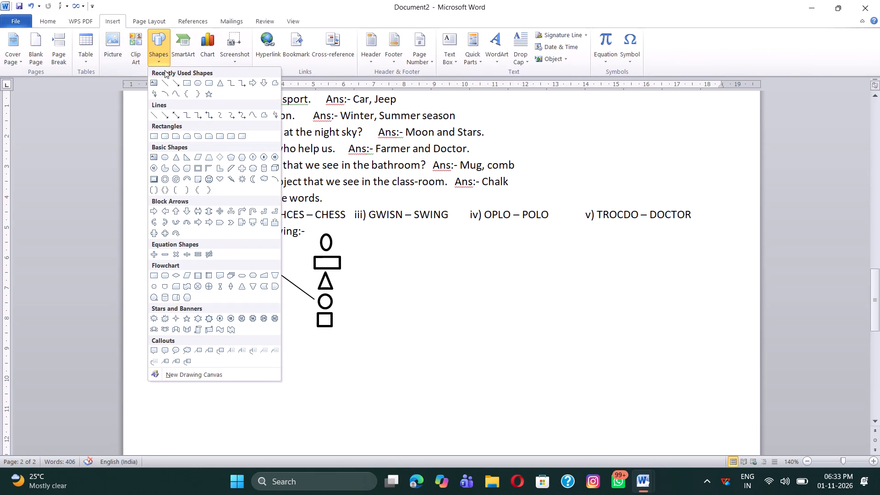
left_click(167, 83)
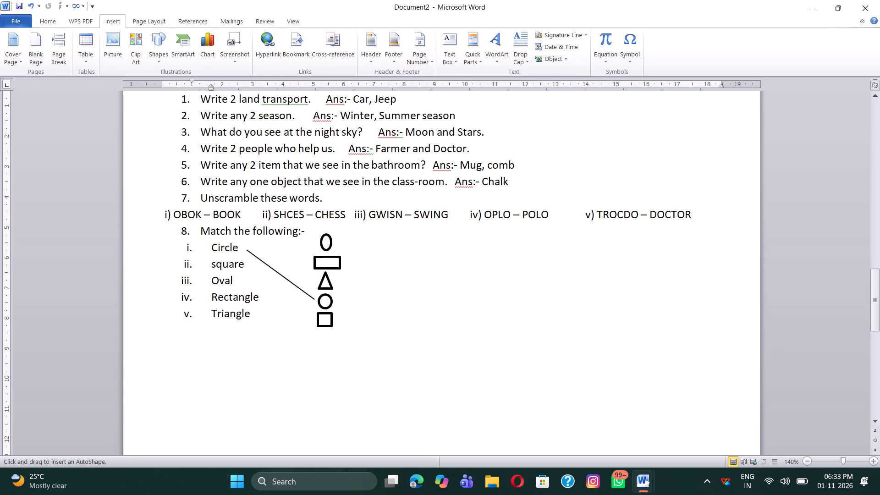
left_click_drag(247, 267, 314, 316)
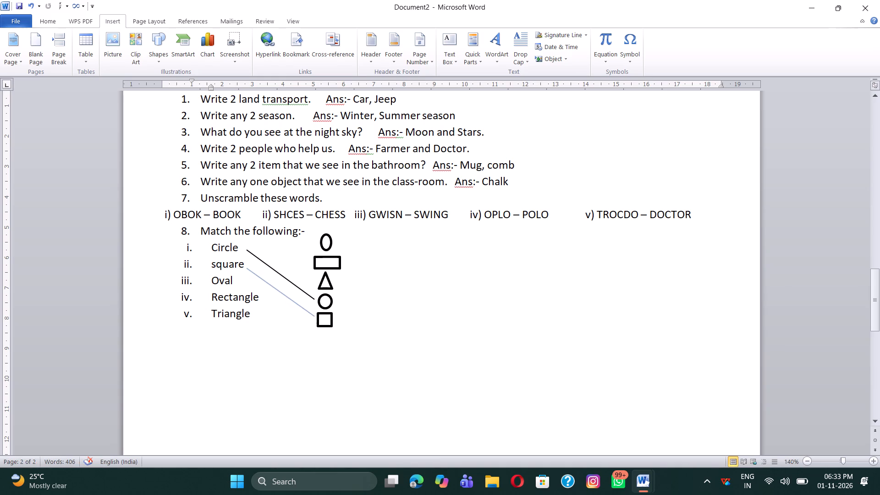
left_click_drag(314, 316, 313, 318)
left_click(155, 45)
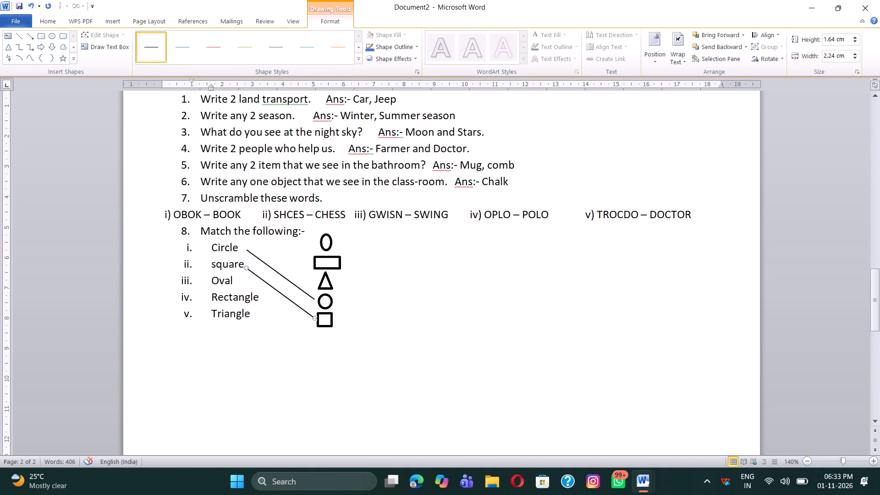
Draw a black matching line from the word "Oval" to the oval shape, spanning about 1.22 cm high and 2.75 cm wide.
left_click(114, 19)
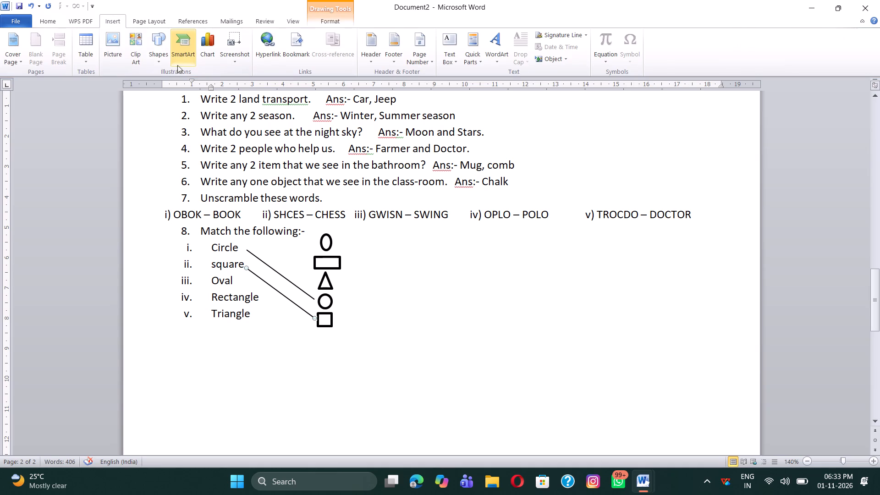
left_click(165, 61)
left_click(165, 83)
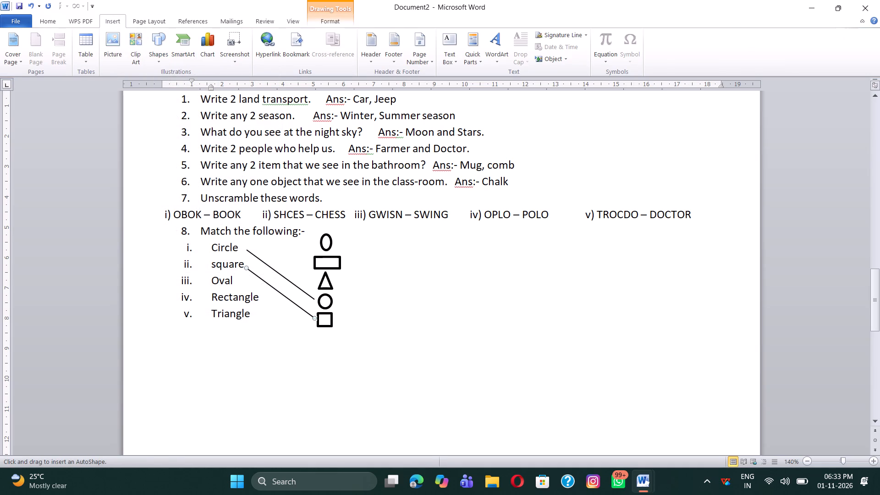
left_click_drag(234, 280, 281, 260)
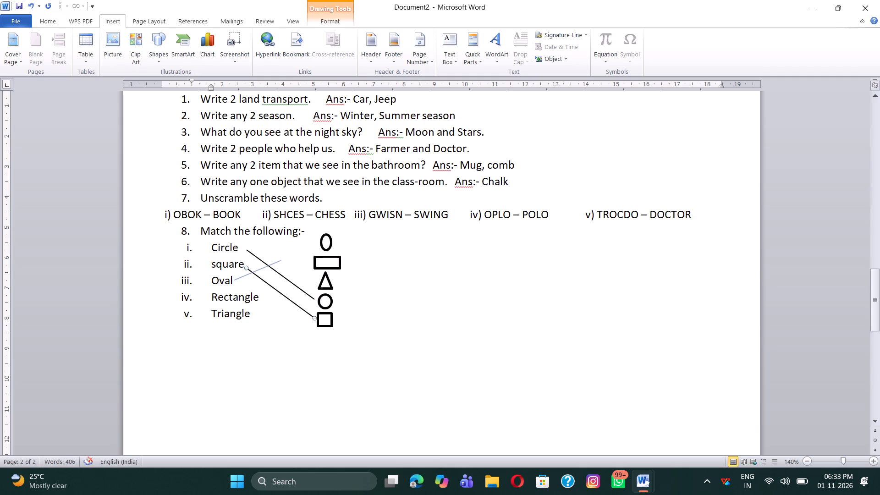
left_click_drag(281, 260, 317, 243)
left_click(153, 49)
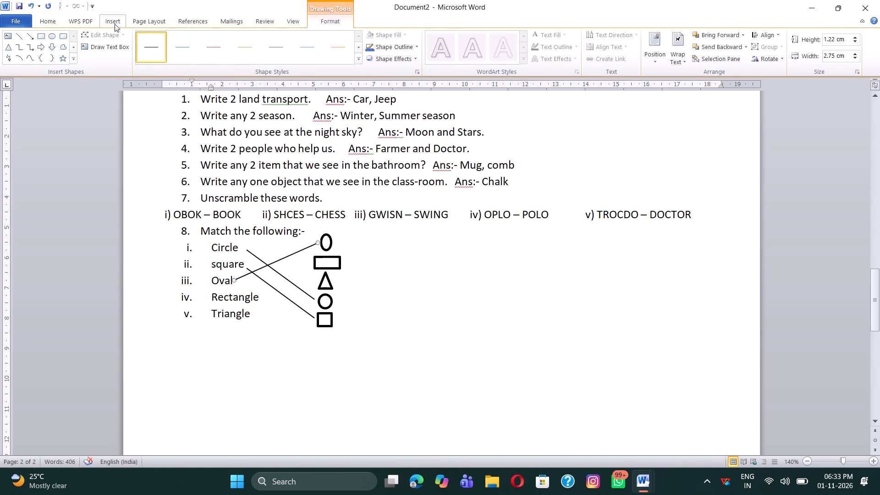
Draw a black matching line from the word "Rectangle" to the rectangle shape, spanning about 1.1 cm high and 1.59 cm wide.
left_click(115, 24)
left_click(157, 63)
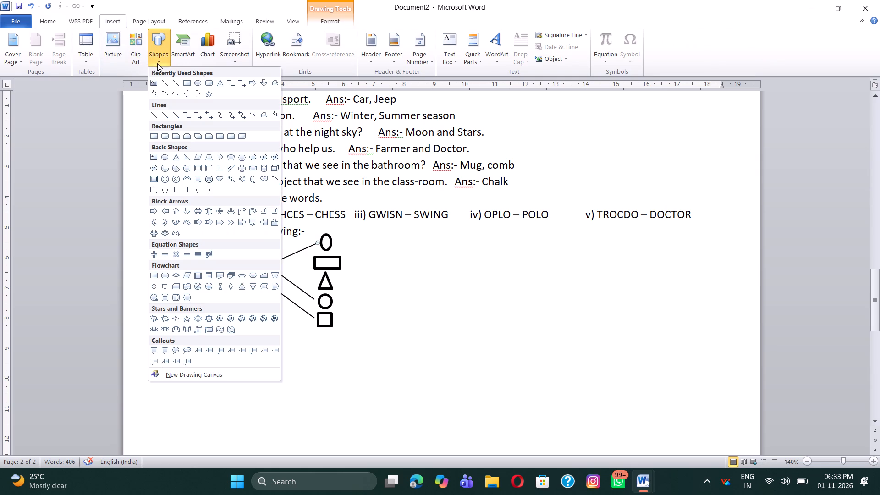
left_click(166, 87)
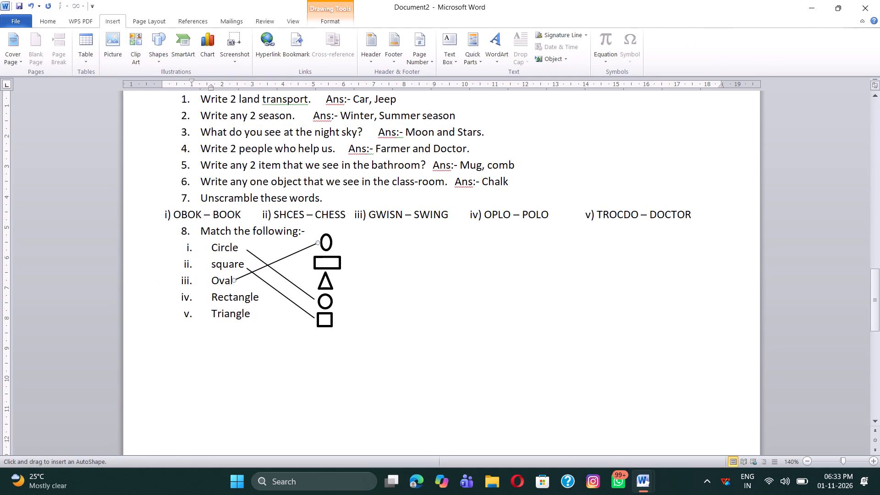
left_click_drag(262, 297, 312, 264)
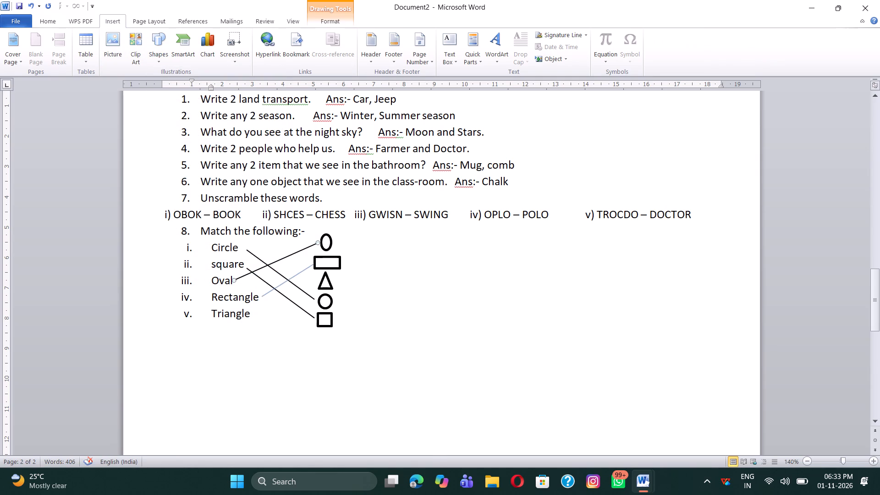
left_click_drag(312, 264, 310, 263)
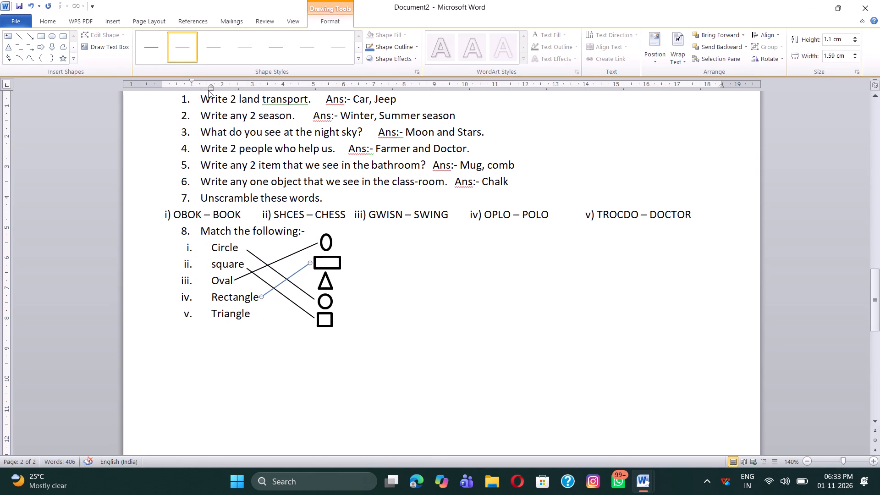
left_click(146, 43)
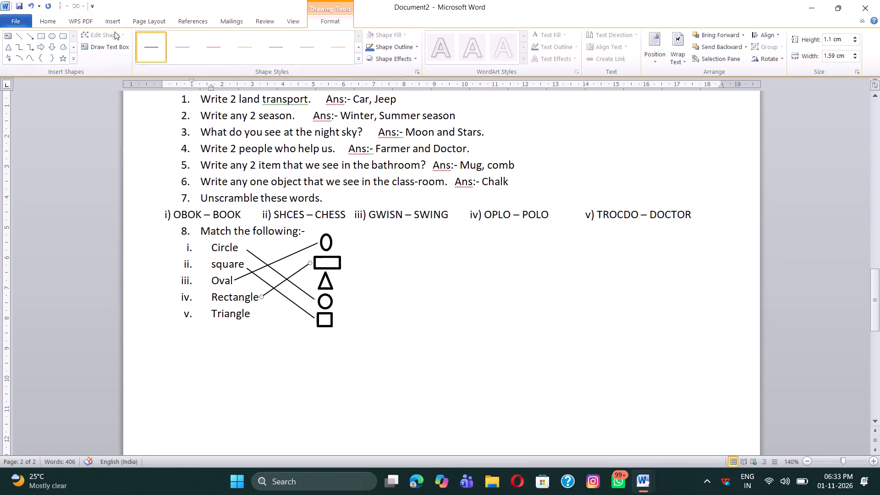
Draw a black matching line from the word "Triangle" to the triangle shape, spanning about 0.98 cm high and 2.04 cm wide.
left_click(107, 27)
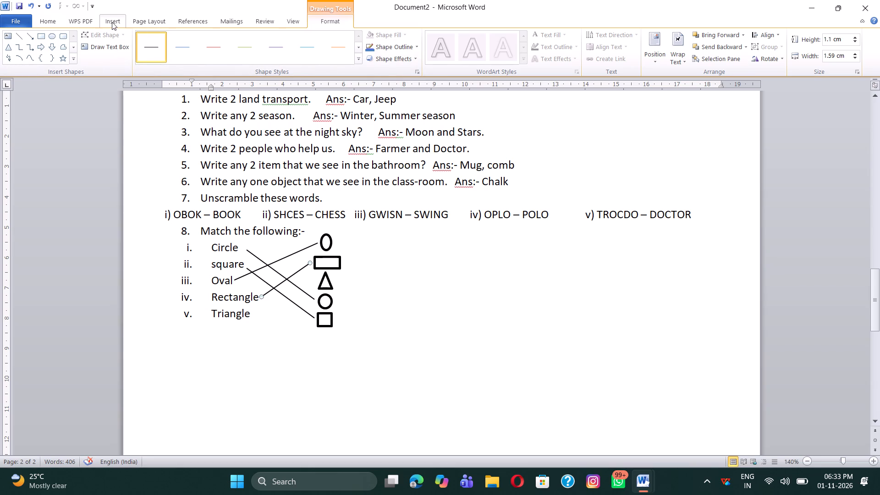
left_click(112, 22)
left_click(154, 52)
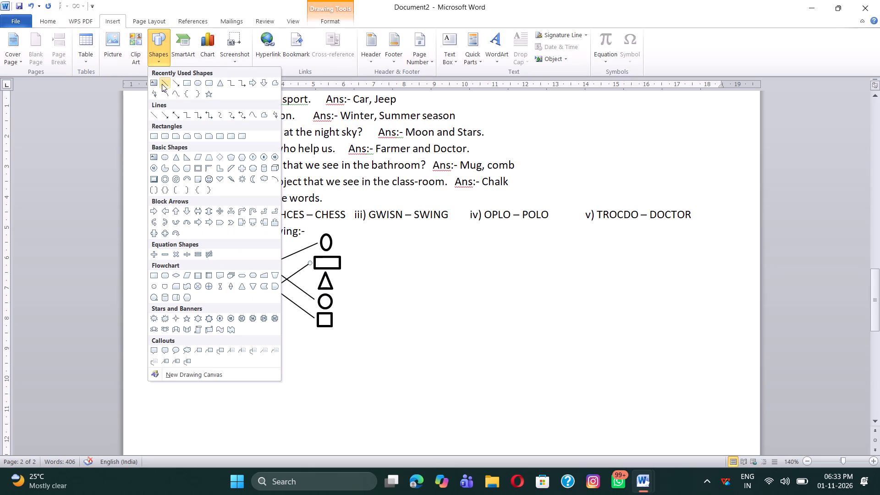
left_click(162, 84)
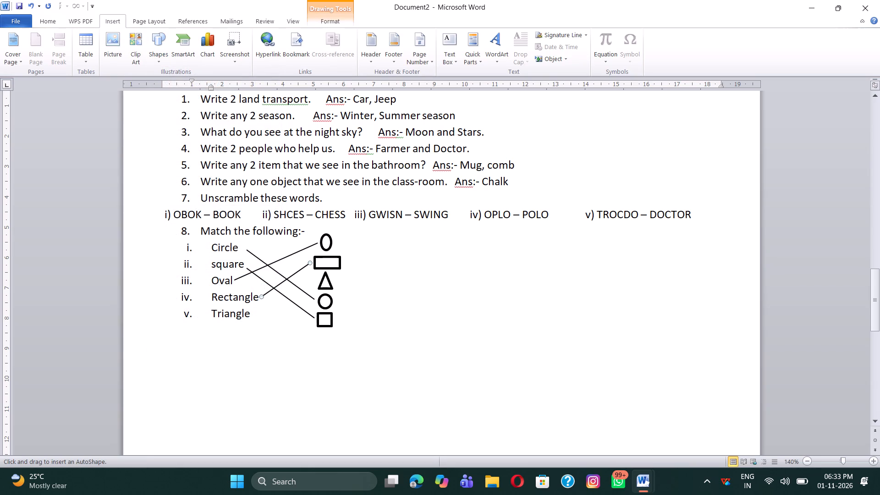
left_click_drag(253, 313, 295, 290)
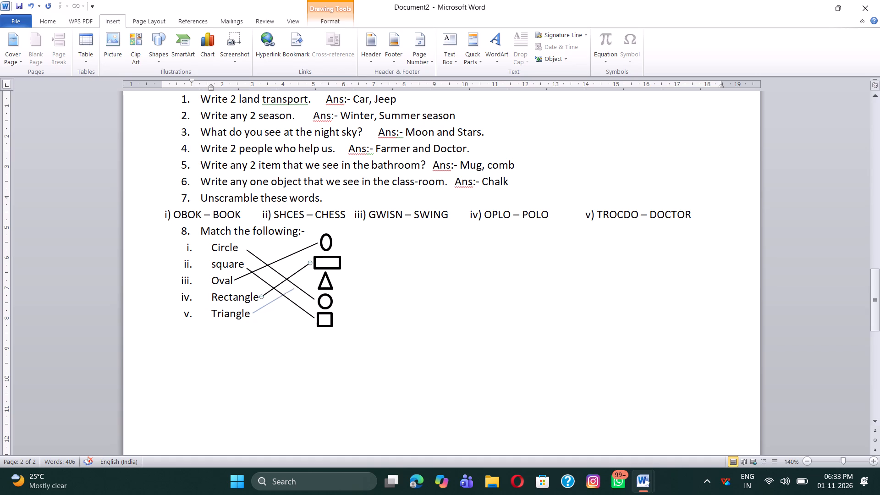
left_click_drag(295, 290, 316, 282)
left_click_drag(316, 282, 316, 283)
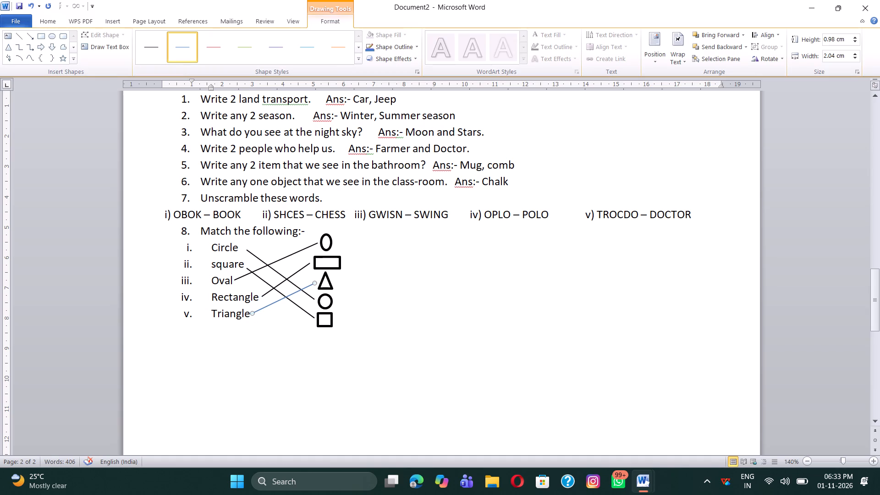
left_click(155, 44)
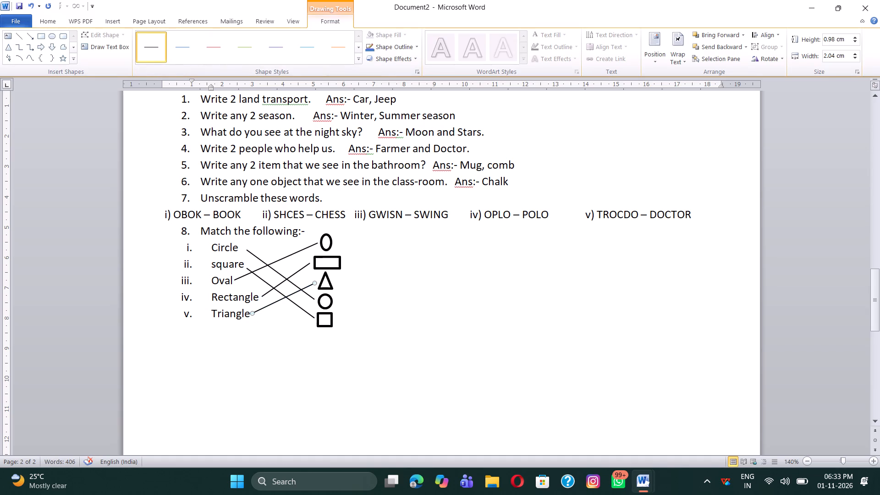
Start a new unnumbered line below "Triangle", without list numbering and with no indent from the page margin.
left_click(365, 324)
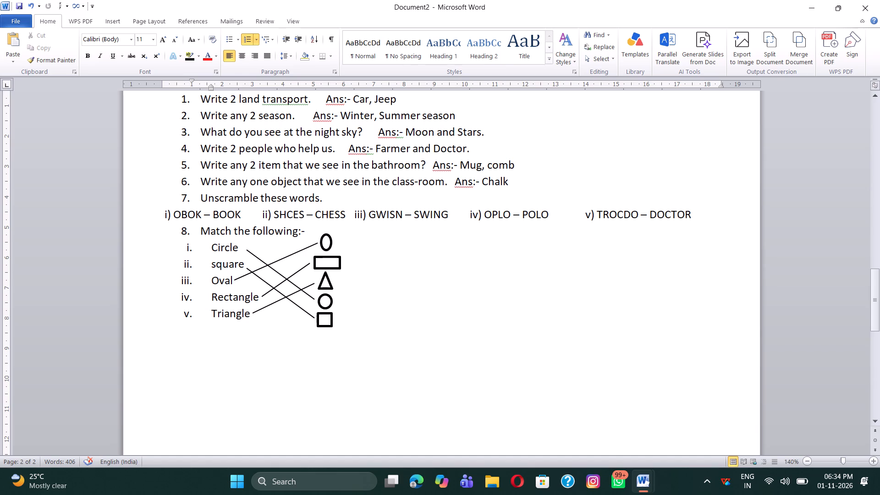
left_click(345, 323)
key("Return")
key("BackSpace")
key("BackSpace")
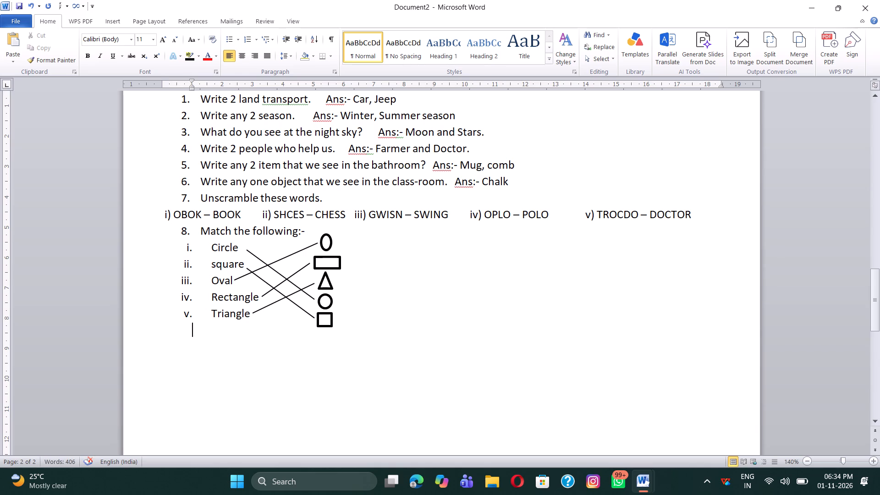
key("BackSpace")
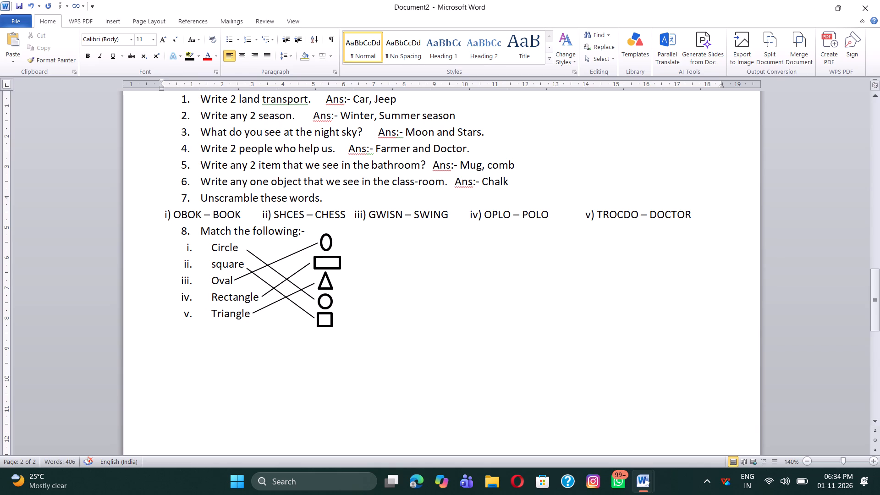
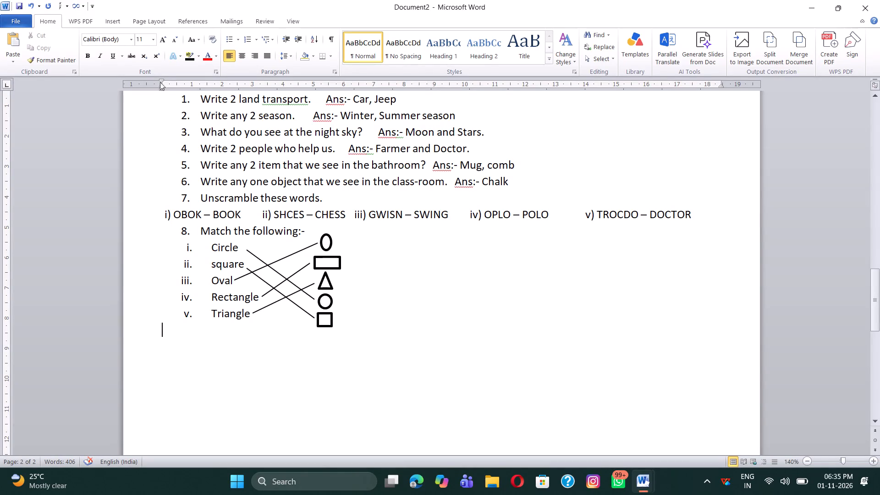
Apply the Arabic question numbering to the empty line below "Triangle", continuing the Science list as item 9.
left_click(255, 41)
left_click(316, 93)
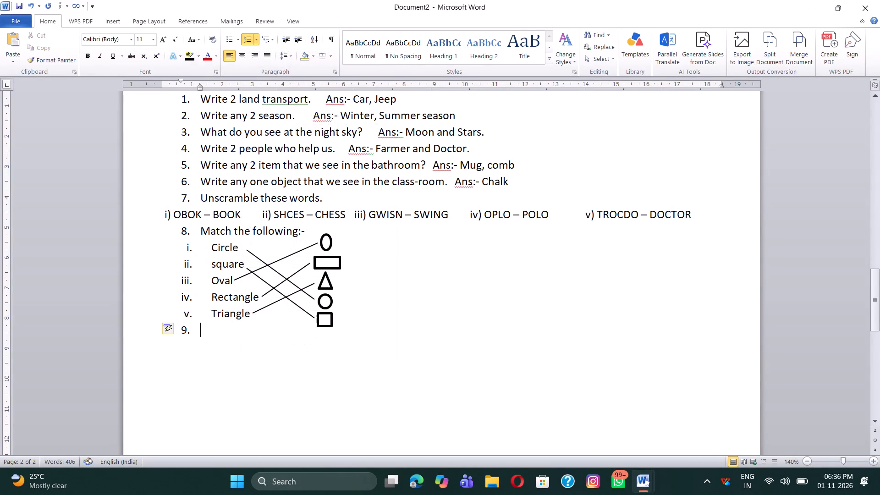
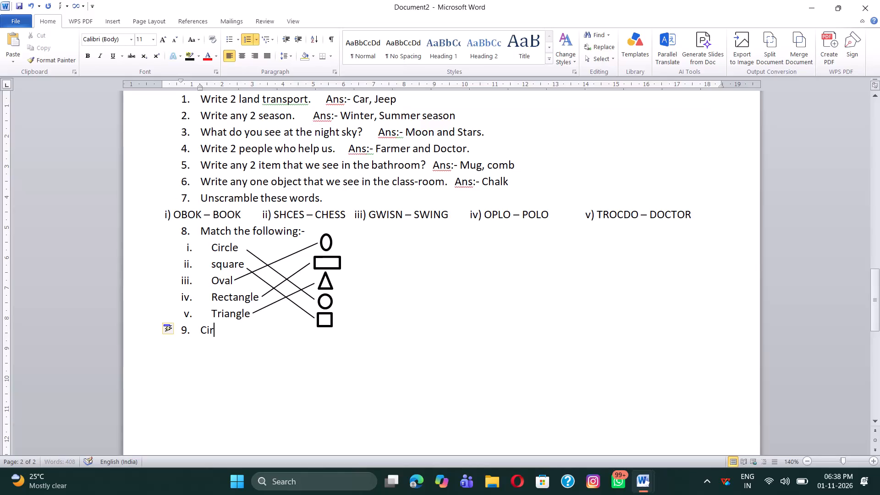
Complete the text of Science question 9 so it reads "Circle the odd one".
type("cle")
key("space")
type("the")
key("space")
type("odd one")
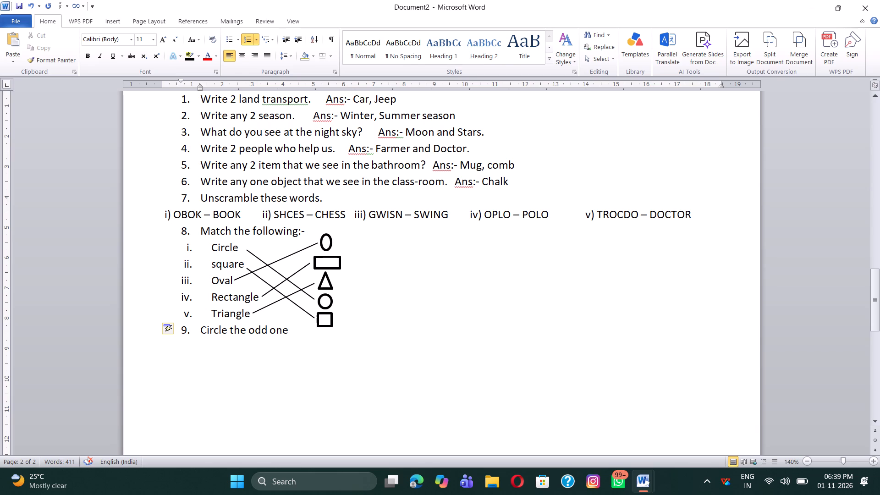
Start a lowercase Roman numeral sub-list on a new line below question 9, with its number aligned to the numerals of question 8's sub-list.
key("Return")
key("BackSpace")
key("BackSpace")
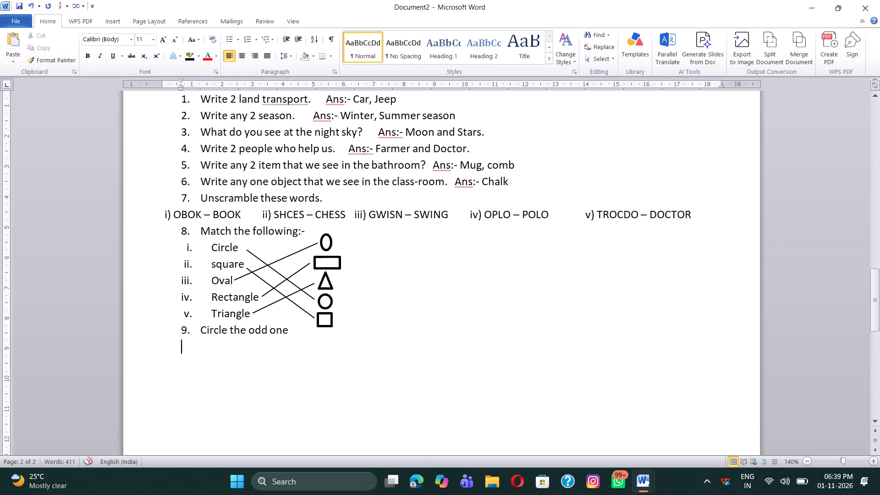
left_click(258, 39)
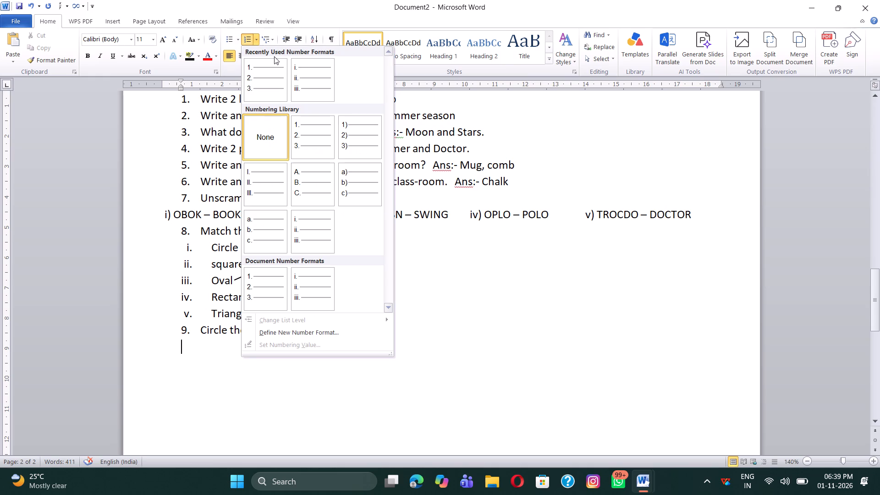
left_click(299, 74)
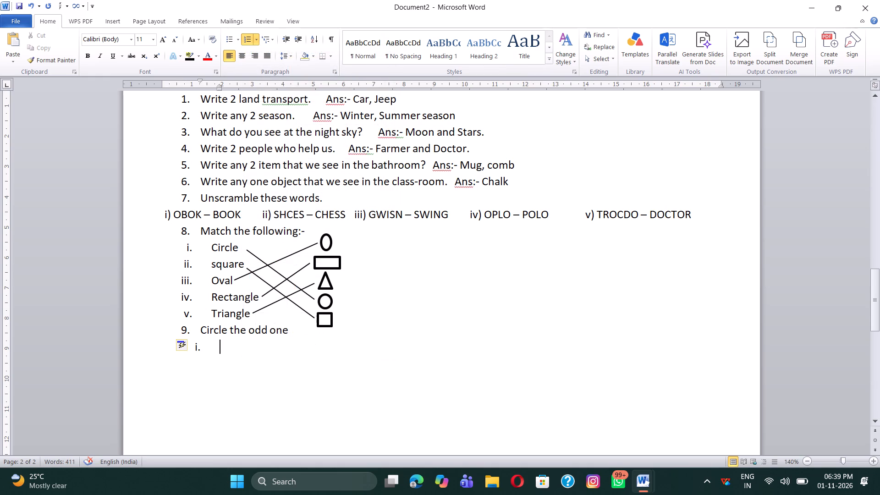
left_click_drag(197, 344, 185, 351)
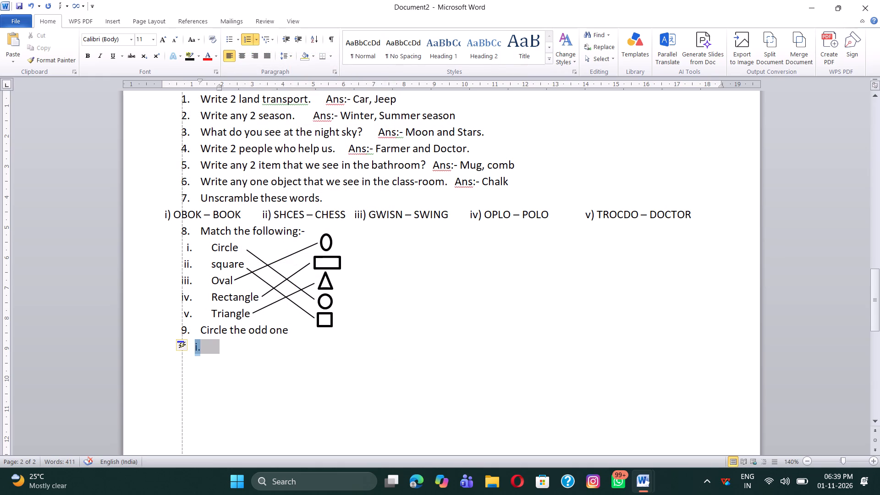
left_click_drag(185, 351, 187, 351)
left_click(230, 346)
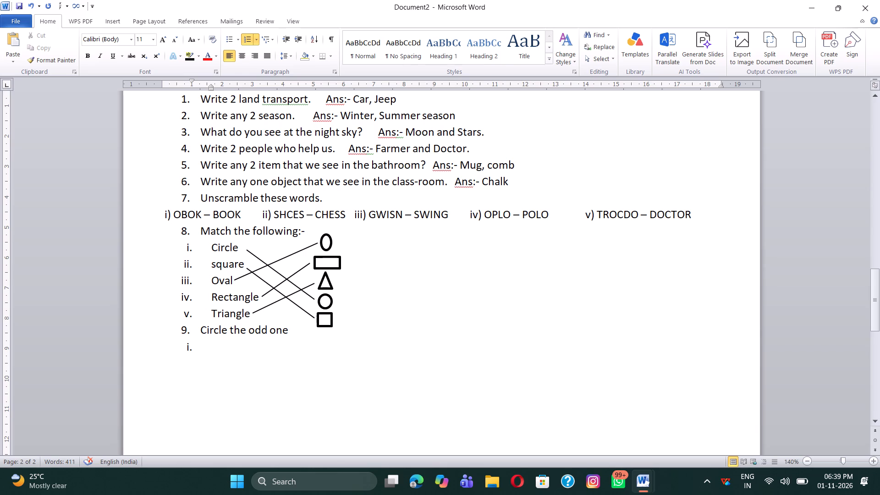
Write sub-item i of question 9 as "Red, Blue, Spoon, Black." and start the following sub-item.
type("Red")
key("comma")
key("space")
type("Blue")
key("comma")
key("space")
type("Spoo")
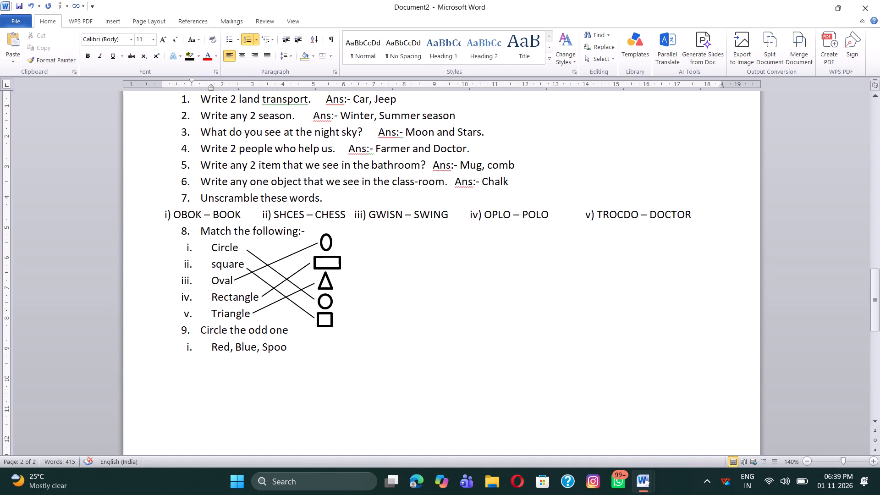
key("n")
key("comma")
key("space")
key("shift+b")
type("lack")
key("period")
key("Return")
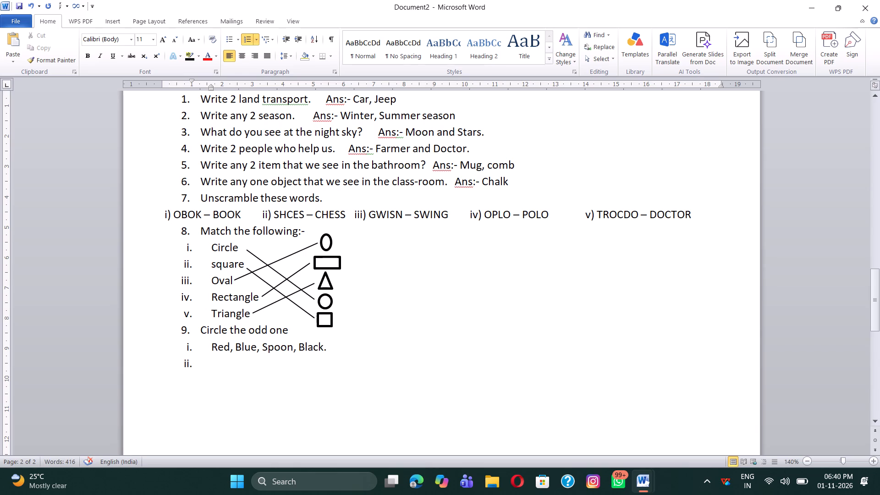
Write sub-item ii of question 9 as "Chalk, Table, chair, Polo" and start the following sub-item.
type("Chlk")
key("BackSpace")
key("BackSpace")
type("alk")
key("comma")
key("space")
type("T")
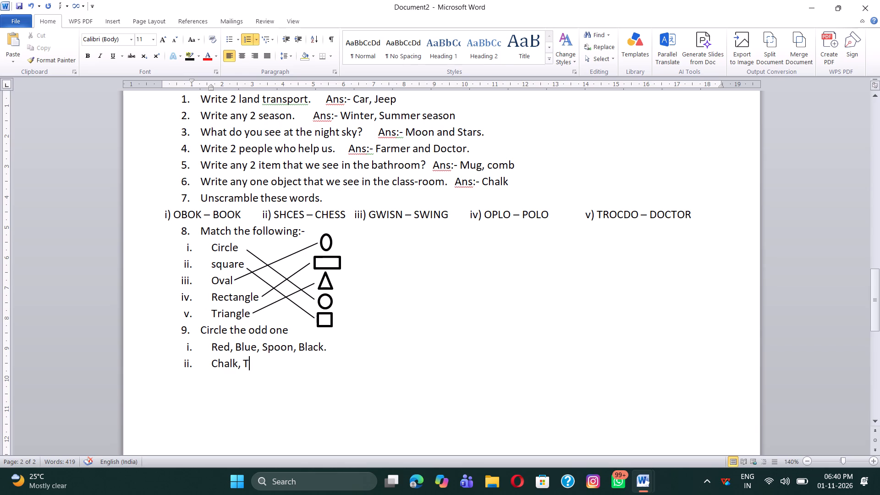
type("able")
type(",")
key("space")
type("chair")
type(", ,")
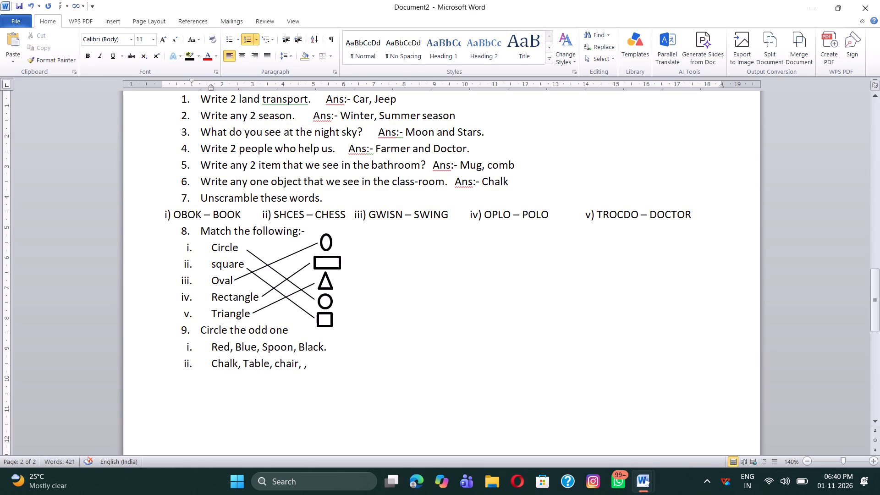
key("BackSpace")
type("Polo")
key("Return")
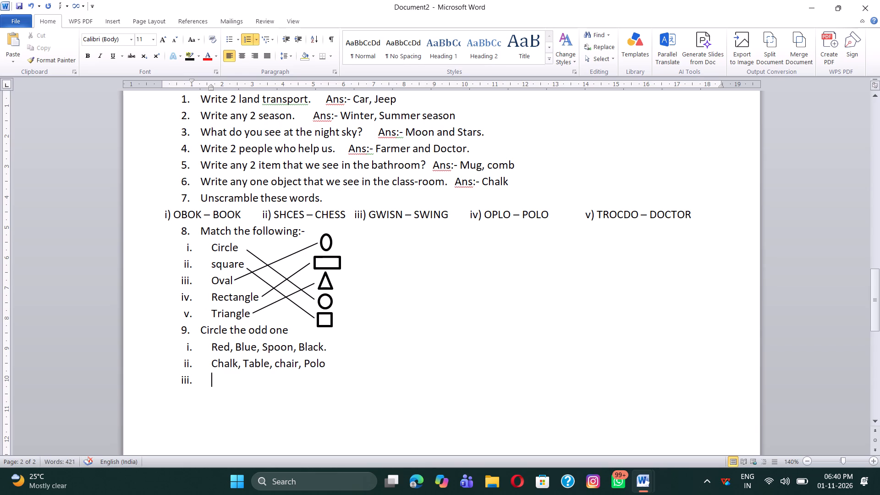
Write sub-item iii of question 9 as "Lion, Moon, Sun, Rain" and start the following sub-item.
type("Lion")
type(", Moon")
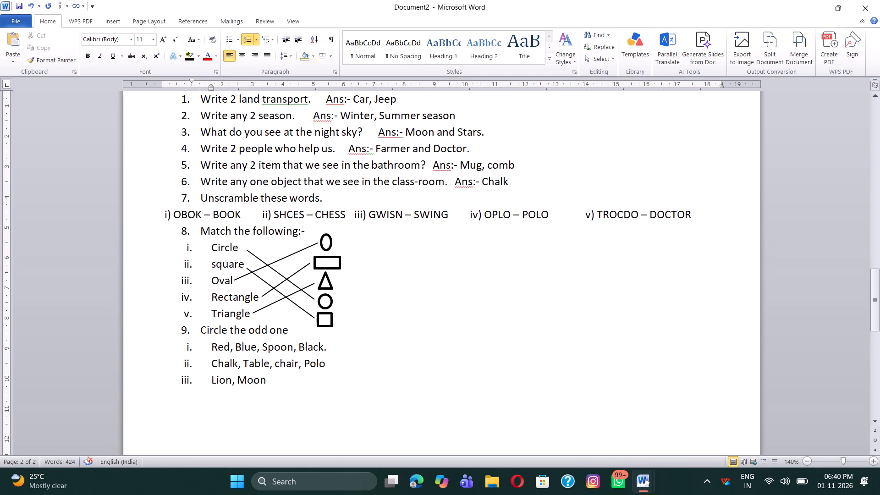
type(",")
key("space")
key("shift+s")
type("un")
key("comma")
key("space")
type("Rain")
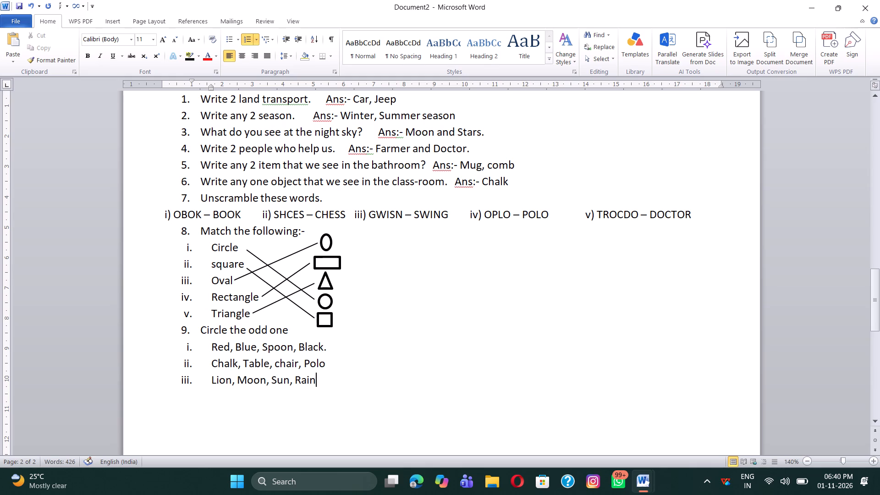
key("Return")
Write sub-item iv of question 9 as "Car, Police, Bus , Jeep" and start the following sub-item.
type("Car,")
key("space")
type("P")
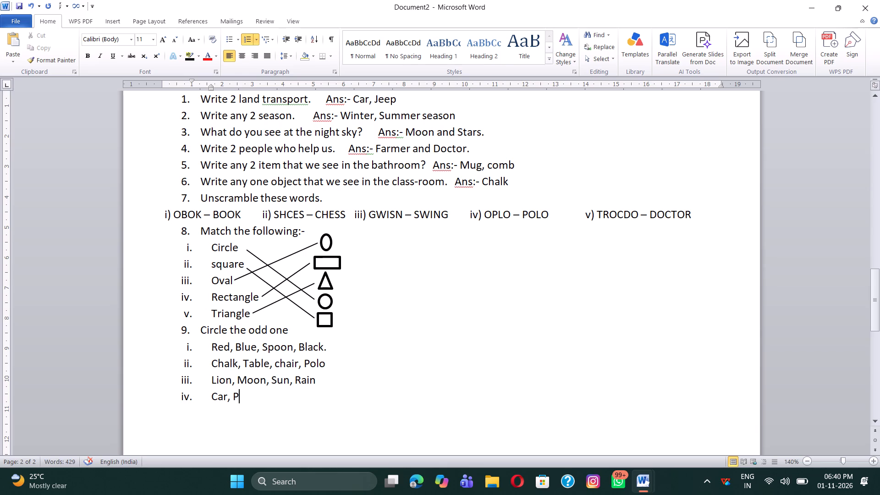
type("olice")
type(", Bus")
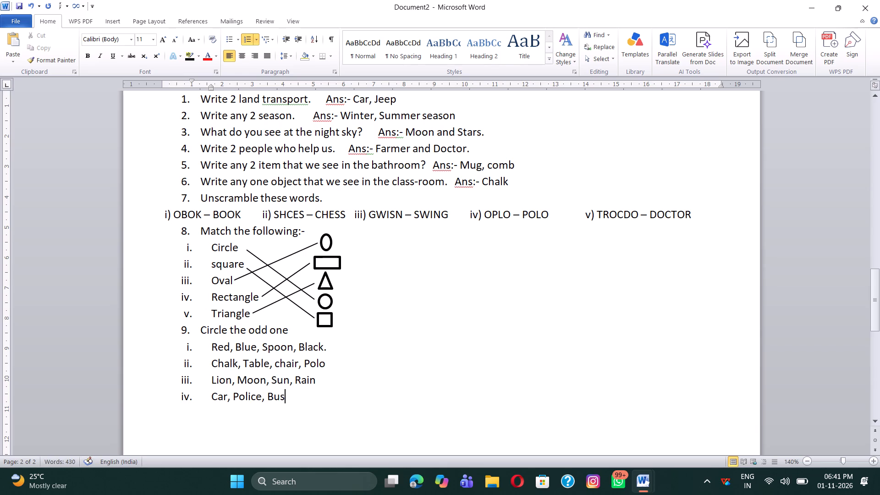
key("space")
type("Jeep")
key("Left")
key("Left")
key("Left")
key("Left")
type(",")
key("space")
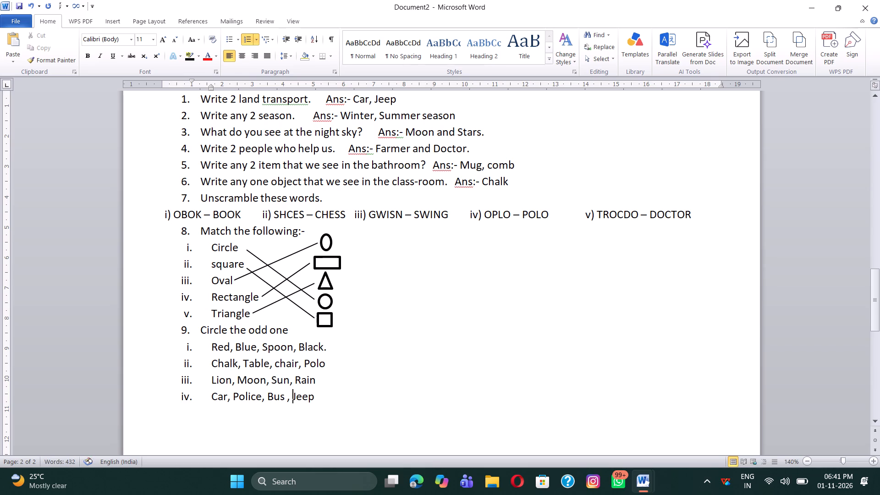
key("Right")
key("Right")
key("Right")
key("Right")
key("Return")
Write sub-item v of question 9 as "Doctor, Nurse, Swing, Potter".
type("Doctor")
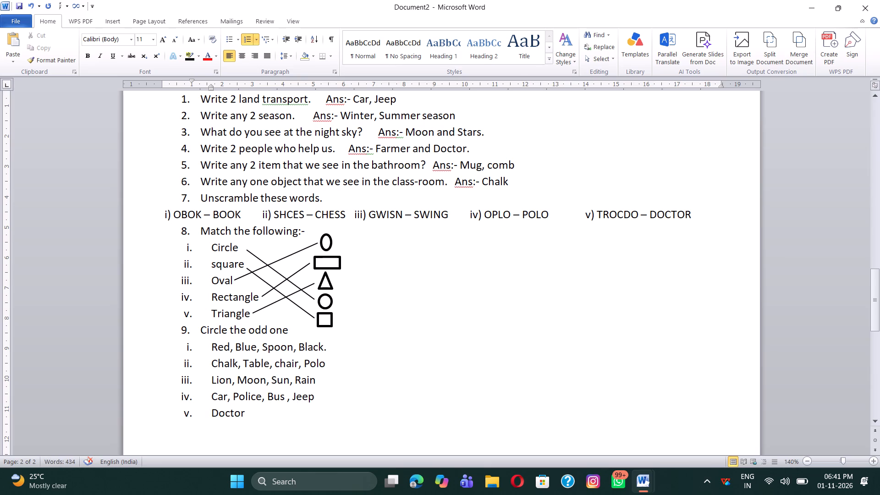
type(", Nursure")
key("BackSpace")
key("BackSpace")
key("BackSpace")
key("BackSpace")
type("se")
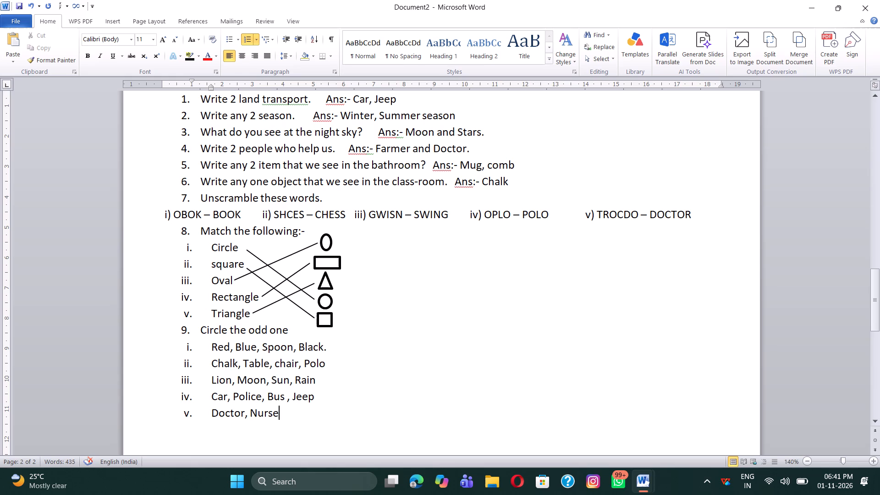
key("comma")
key("space")
type("Swing")
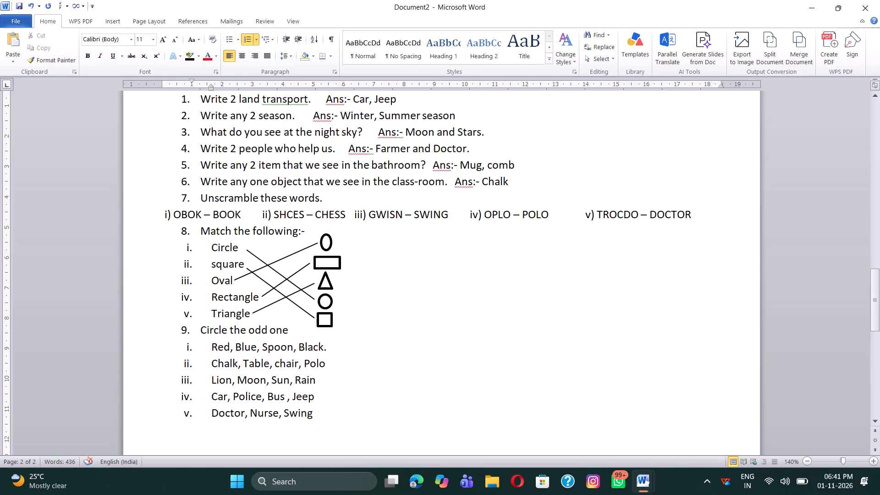
key("comma")
key("space")
type("Potter")
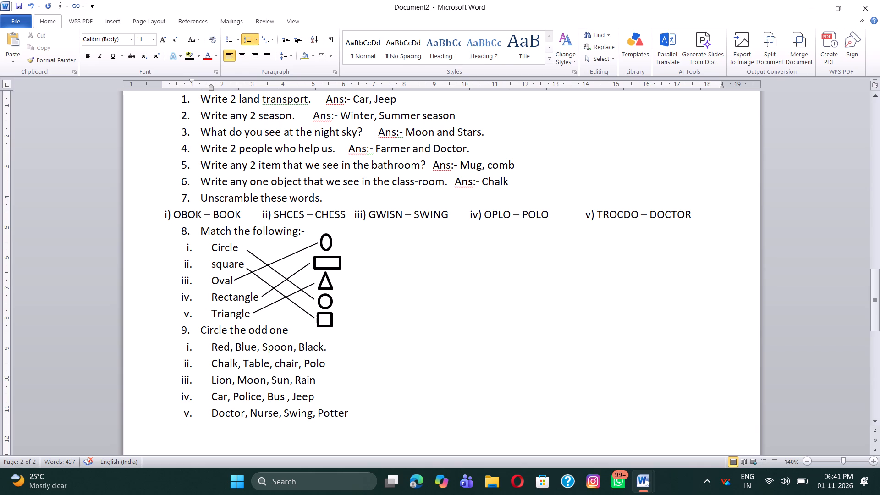
End question 9's Roman numeral sub-list and resume the main question numbering with number 10 on a new line.
key("Return")
key("BackSpace")
key("BackSpace")
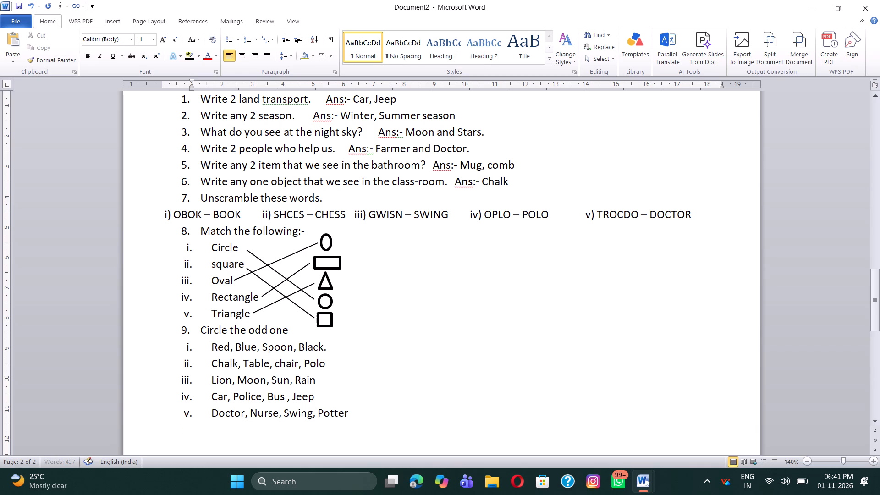
key("BackSpace")
left_click(258, 42)
left_click(324, 86)
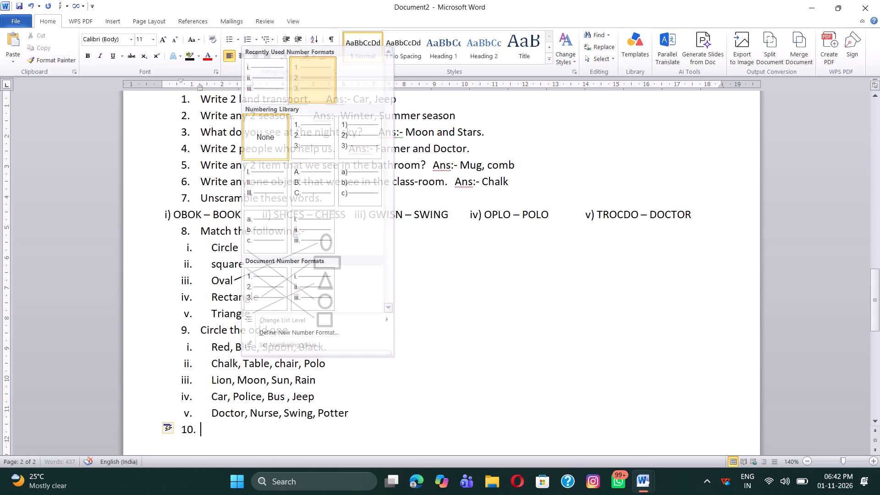
Write question 10 as "Fill in the the messing letter".
scroll(321, 349, "down", 2)
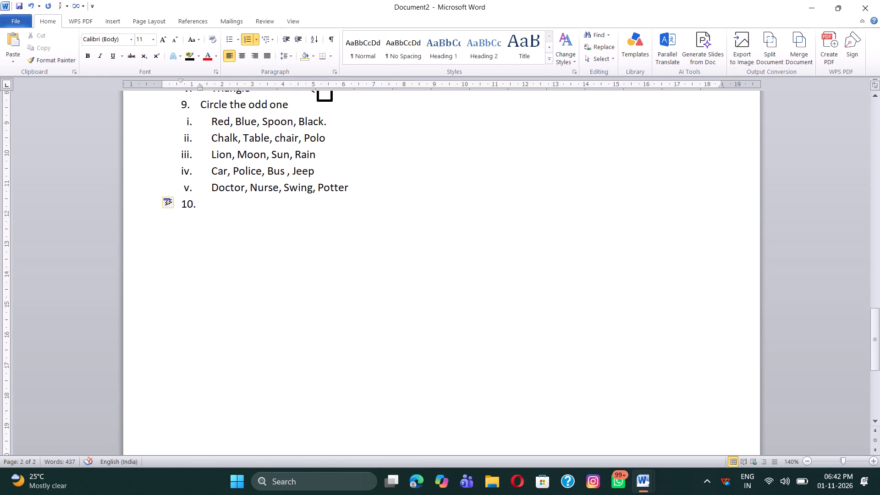
type("Fill")
key("space")
type("in the")
key("space")
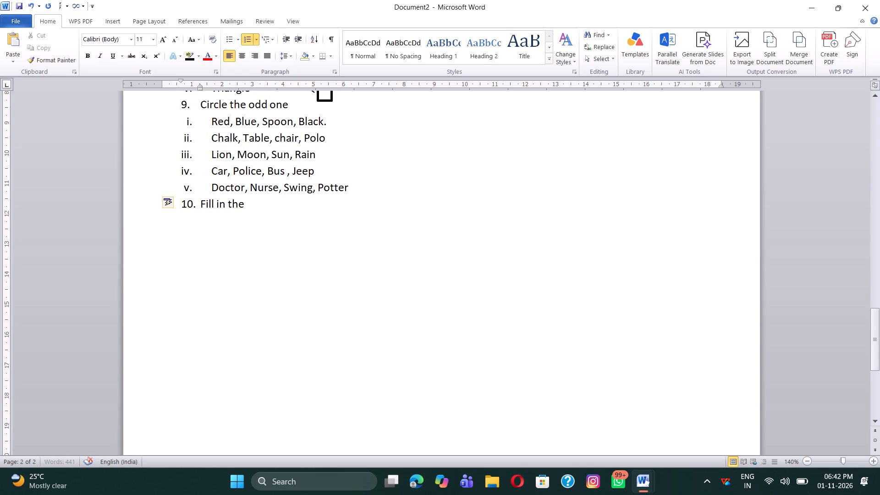
type("th")
type("e m")
type("essing")
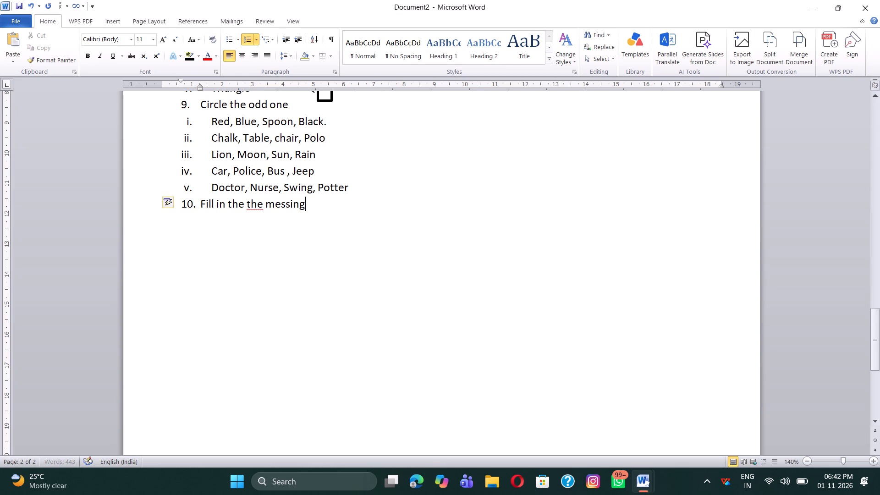
key("space")
type("letter")
Start a lowercase Roman numeral sub-list on a new line below question 10, with its number aligned to the numerals of question 9's sub-list.
key("Return")
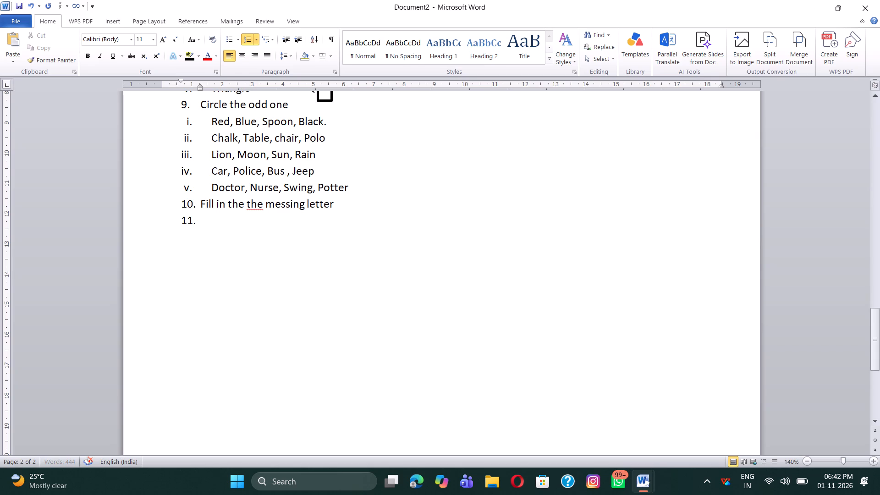
key("BackSpace")
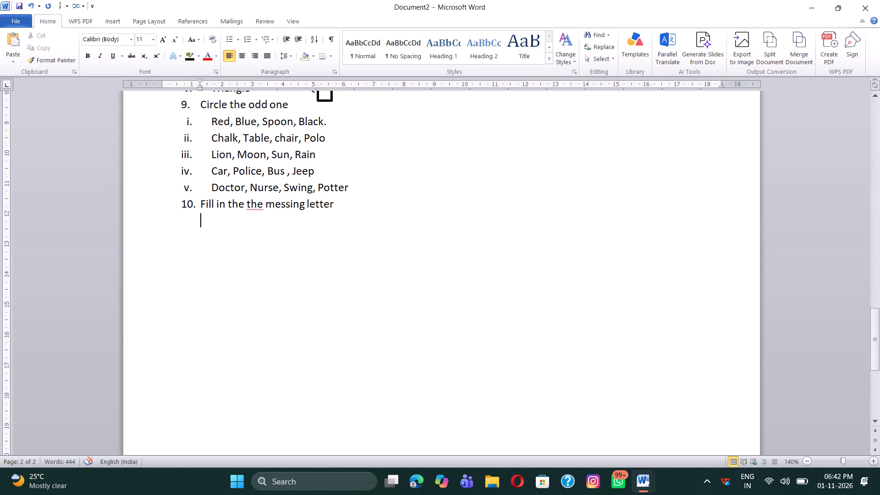
left_click(258, 41)
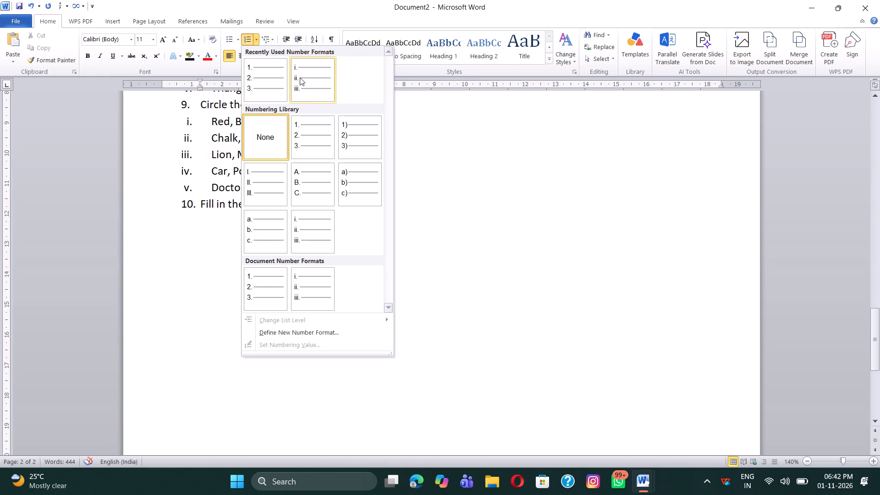
left_click(306, 77)
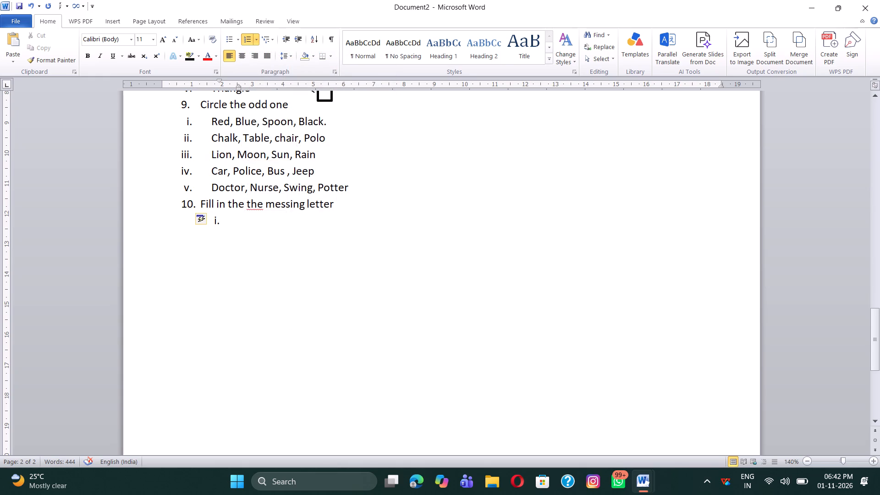
left_click_drag(217, 224, 190, 231)
left_click(230, 220)
Write sub-item i of question 10 as the spaced capital letters "T R A I N".
type("Ta")
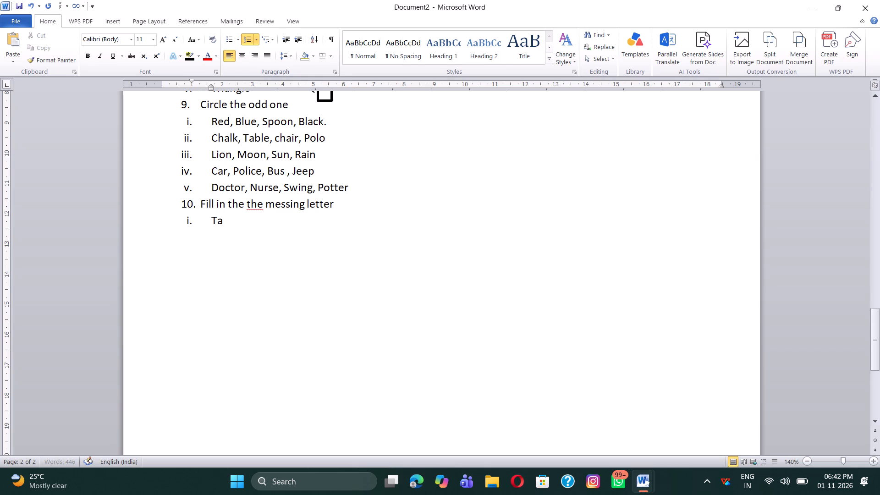
key("BackSpace")
key("space")
type("R")
key("space")
type("A")
key("space")
type("I")
key("space")
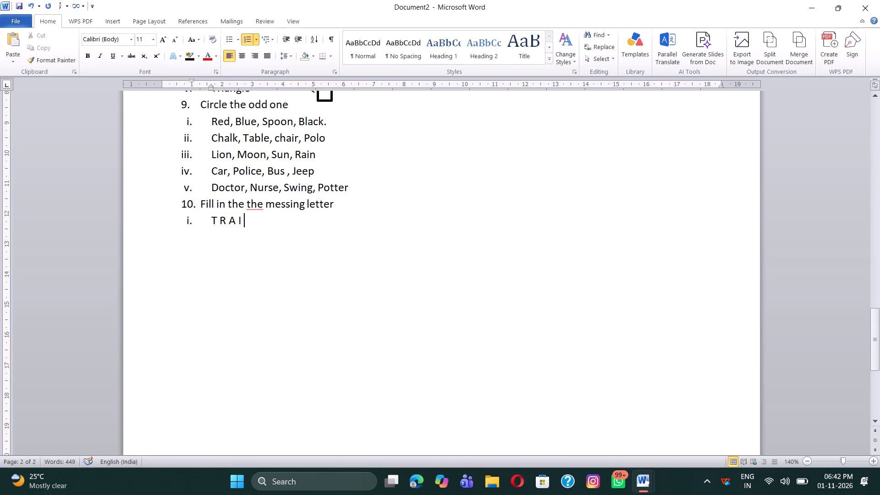
key("shift+n")
Add sub-item ii of question 10 as the spaced capital letters "P O I T E R".
key("Return")
key("shift+p")
key("space")
type("O")
key("space")
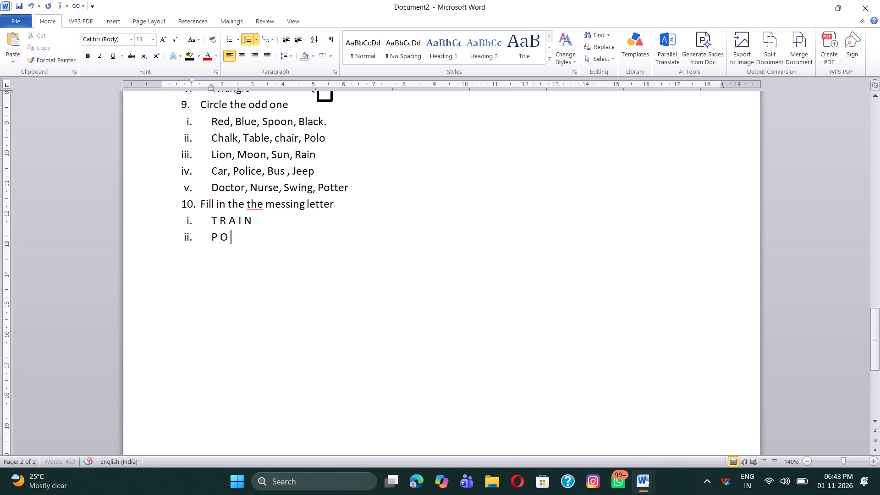
key("shift+i")
key("space")
type("T E")
key("space")
key("shift+r")
Add sub-item iii of question 10 as the spaced capital letters "O V A L".
key("Return")
type("O")
key("space")
type("V A")
key("space")
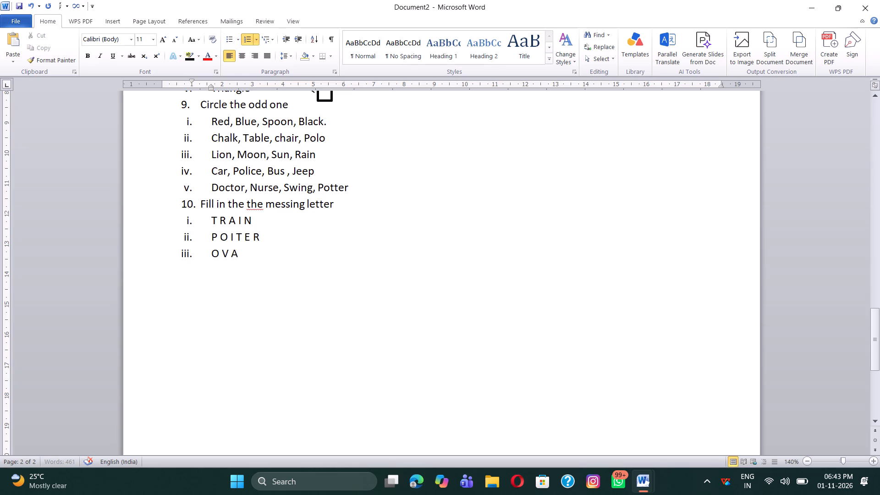
key("shift+l")
Add sub-item iv of question 10 as the spaced capital letters "W I N T E R".
key("Return")
key("shift+w")
key("space")
type("I N")
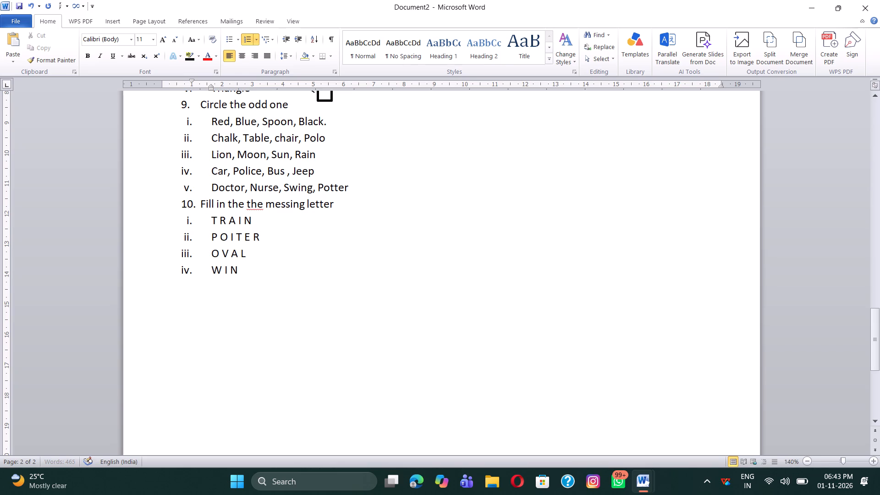
key("space")
key("shift+t")
key("space")
type("E R")
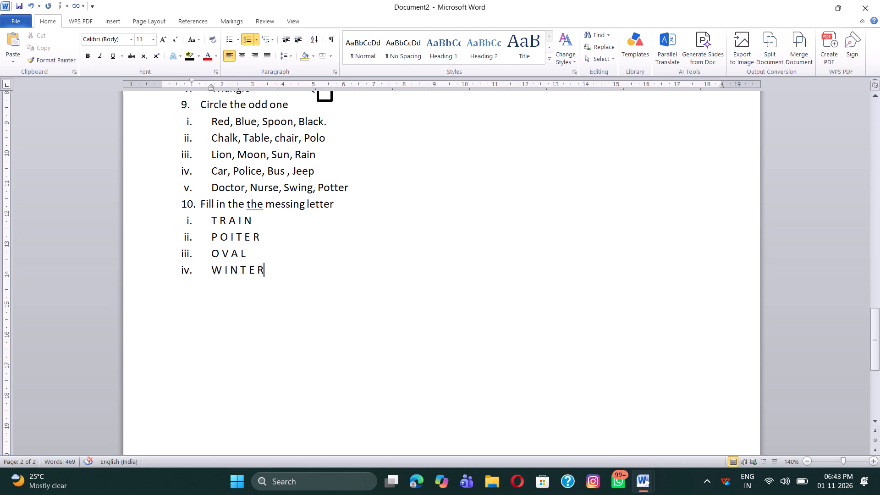
Add sub-item v of question 10 as the spaced capital letters "R I V E R".
key("Return")
type("R")
key("space")
type("I V E R")
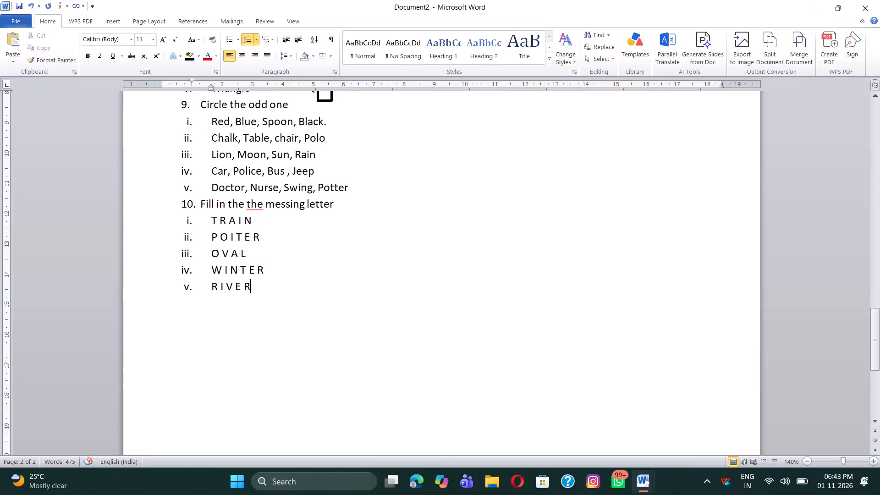
End question 10's Roman numeral sub-list and start an unnumbered line below it at the page margin.
key("Return")
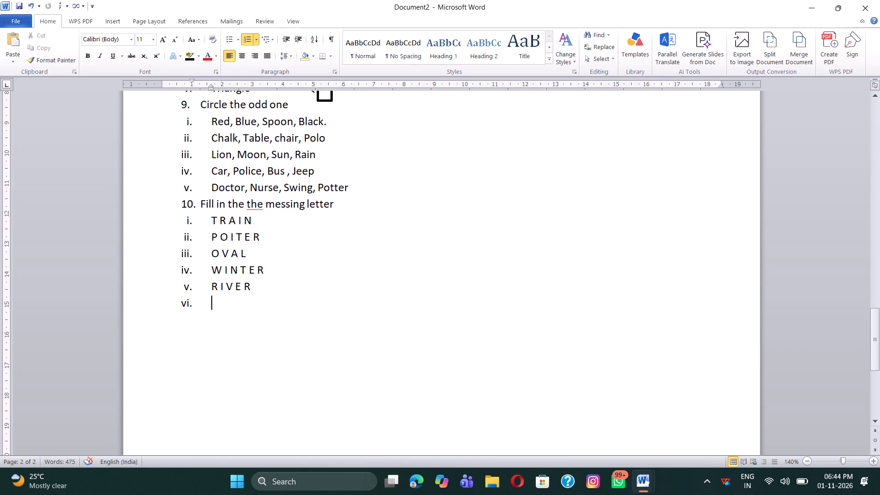
key("BackSpace")
key("BackSpace")
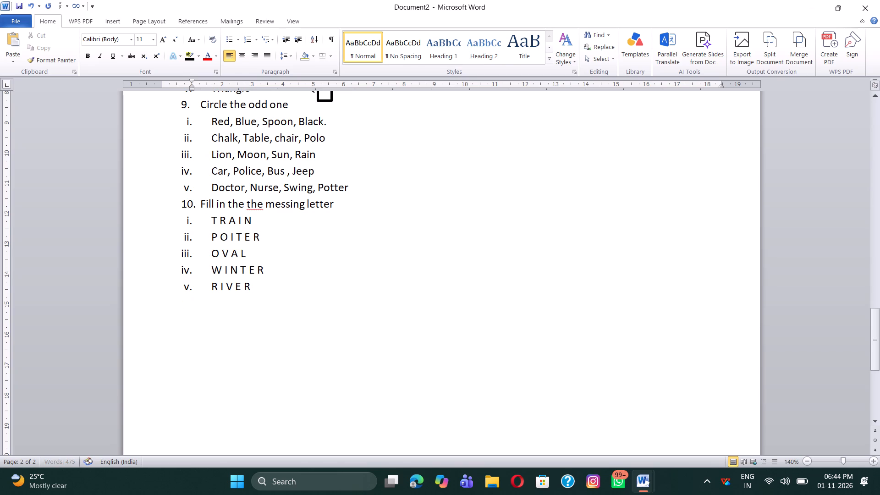
key("BackSpace")
Write "Oral:- Indoorgame:" on the unnumbered line below question 10's sub-list.
type("Oral")
type(":-")
key("space")
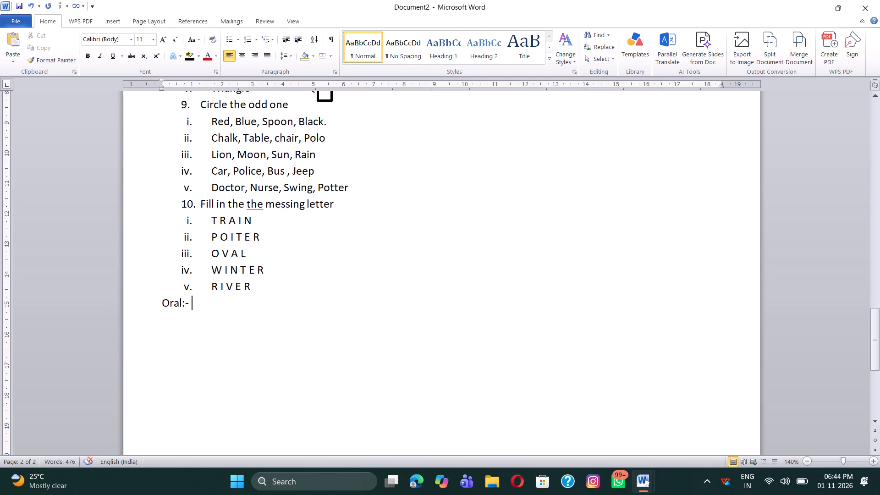
key("shift+i")
type("nd")
type("oorgame")
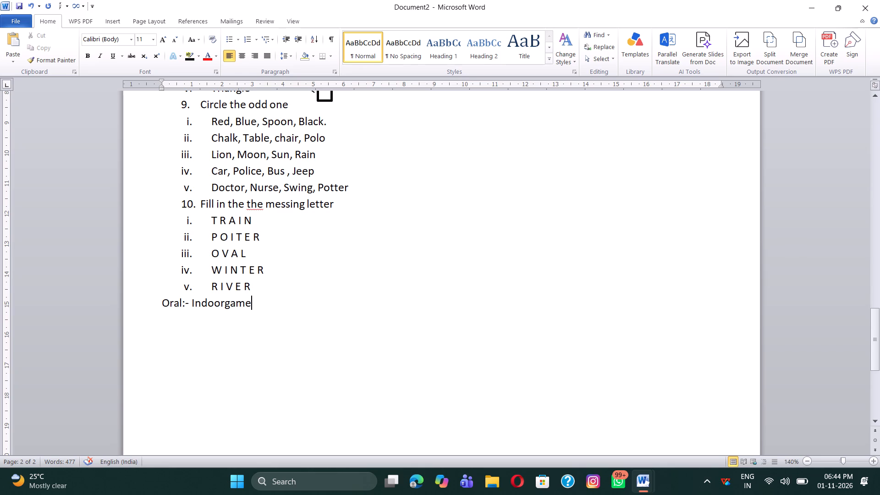
type(":-")
key("BackSpace")
List the indoor games on the Oral line as "i) Ludo" and "ii) Carom Board", separated by a tab space.
key("space")
type("i)")
key("space")
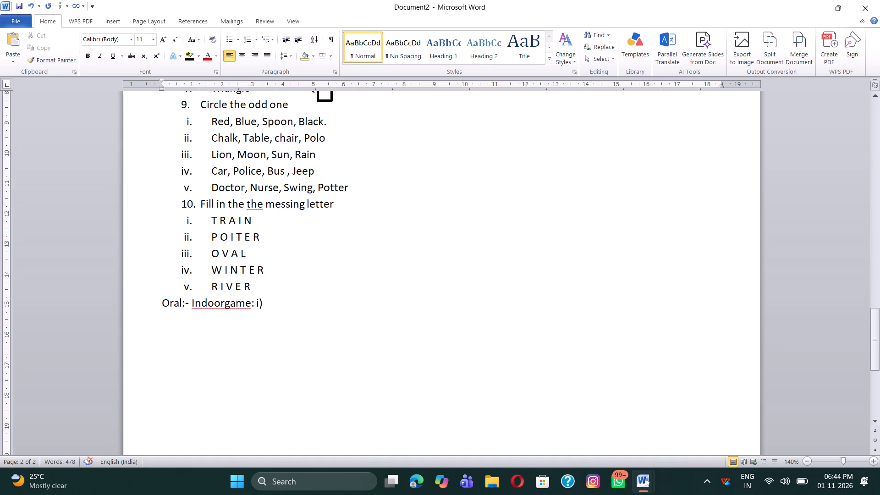
type("Ludo")
key("Tab")
type("ii)")
key("space")
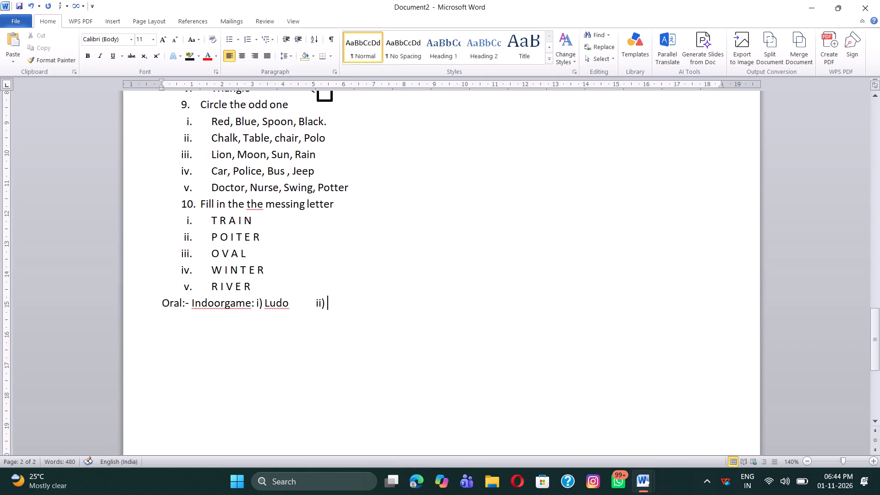
type("Car")
type("om")
key("space")
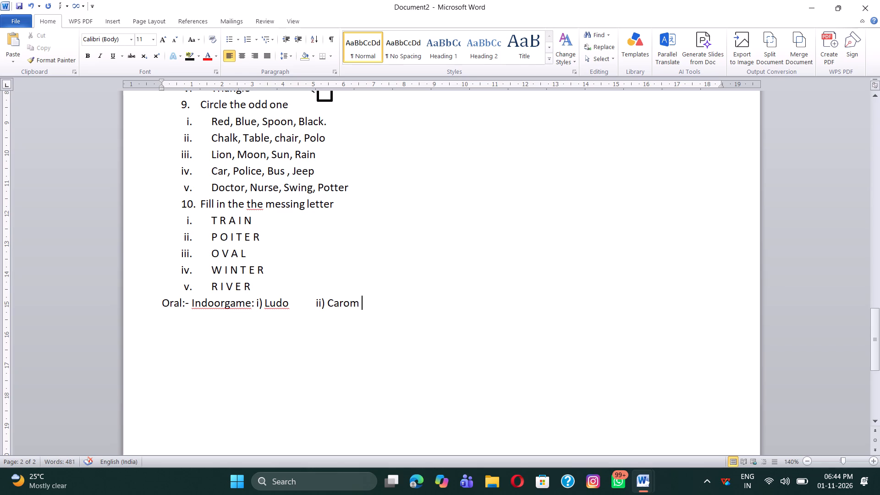
type("Board")
Add "iii) Chess" to the indoor games on the Oral line, set off from "Carom Board" by tab spacing.
key("Tab")
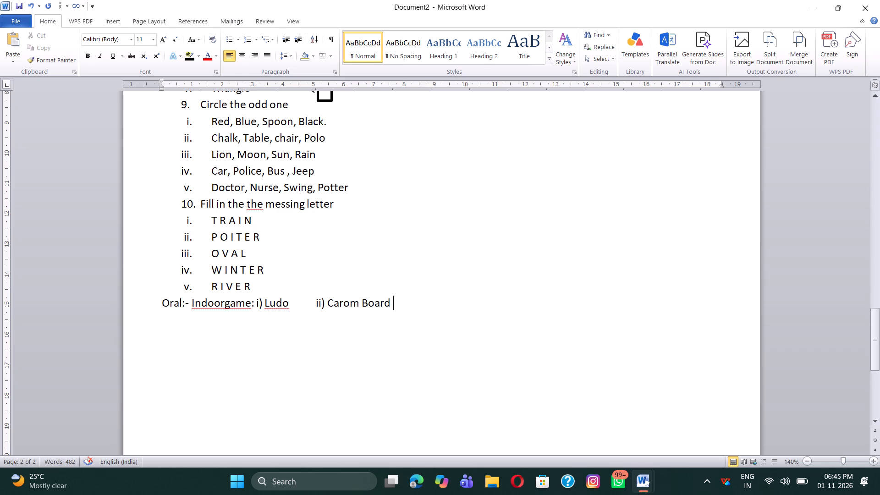
key("Tab")
type("iii")
key("shift+parenright")
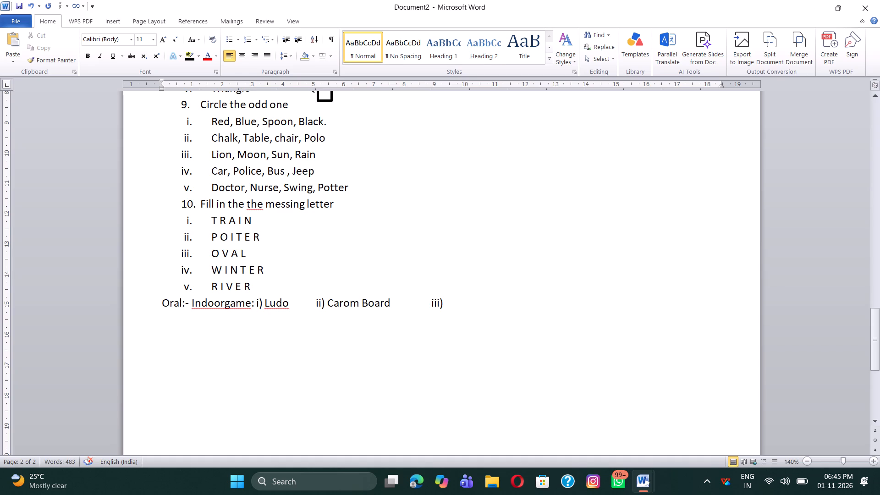
key("space")
type("Chess")
Continue the indoor games on the Oral line with "iv) Chinese checkers" and "v) Blocks", each preceded by a tab space.
key("Tab")
type("iv)")
key("space")
type("Chines")
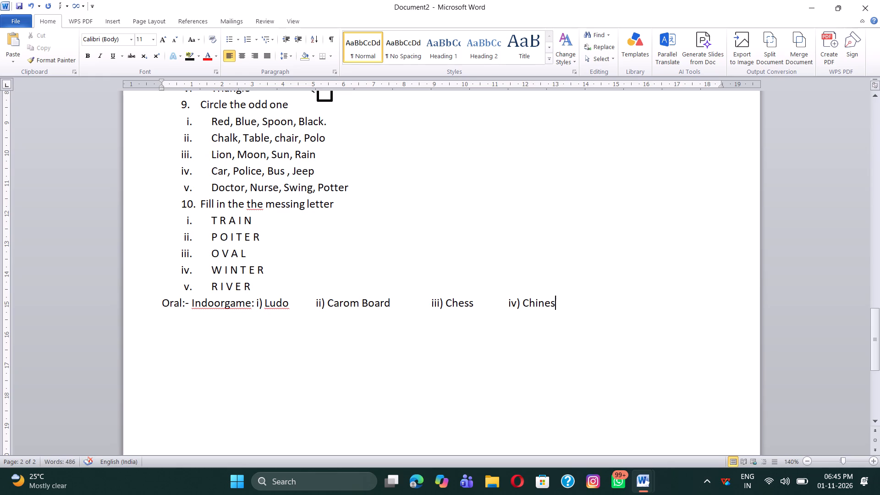
key("e")
key("space")
type("che")
type("ckers")
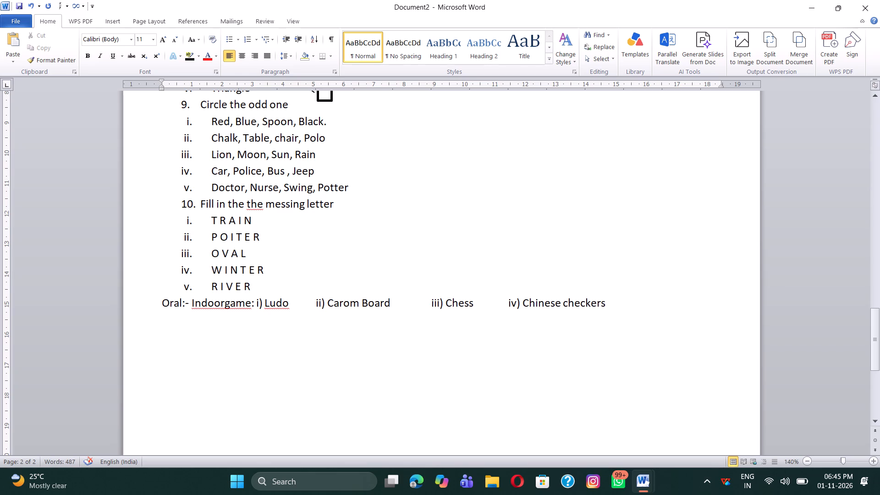
key("Tab")
type("v)")
key("space")
type("Blocks")
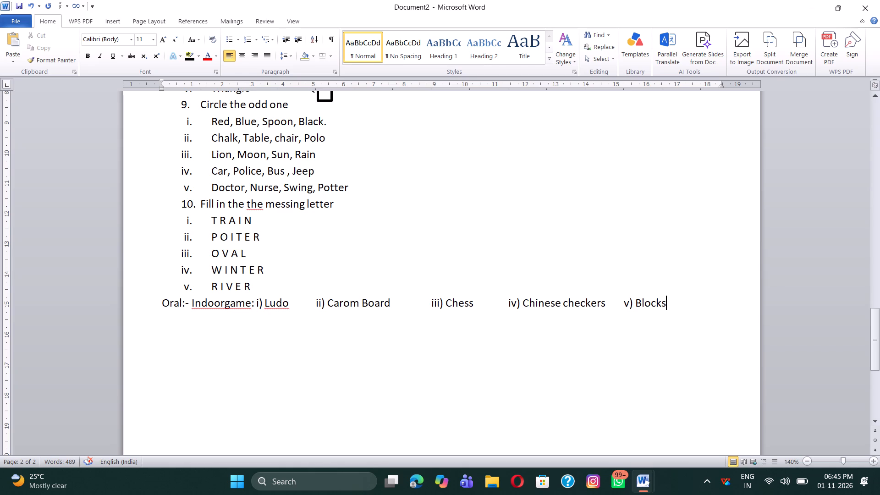
Insert the number "5" and a space before "Indoorgame" on the Oral line.
key("Left")
key("Left")
key("Left")
key("Left")
key("Left")
key("Left")
key("Left")
key("Left")
key("Left")
key("Left")
key("Left")
key("Left")
key("Left")
key("Left")
key("Left")
key("Left")
key("Left")
key("Left")
key("Left")
key("Left")
key("Left")
key("Left")
key("Left")
key("Left")
key("Left")
key("Left")
key("Left")
key("Left")
key("Left")
key("Left")
key("5")
key("space")
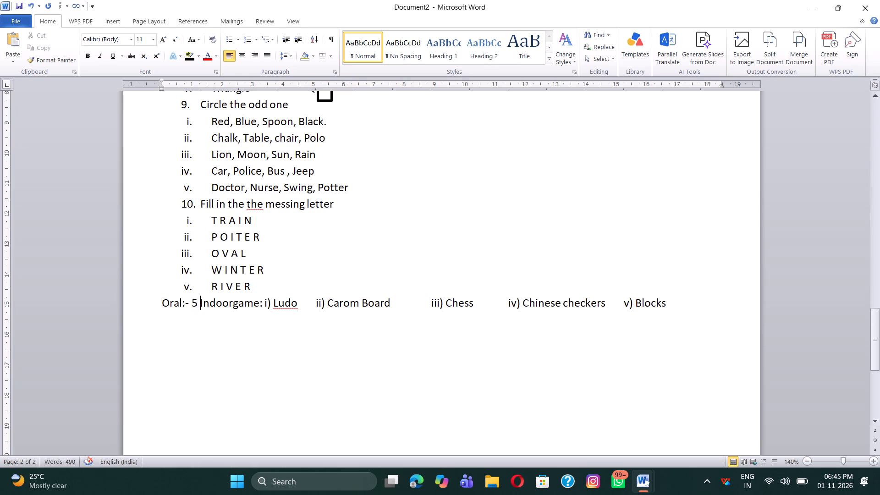
Start a new line after "v) Blocks" and indent it with spaces to align under the "5" of the Oral line.
key("Right")
key("Right")
key("Right")
key("Right")
key("Right")
key("Right")
key("Right")
key("Right")
key("Right")
key("Right")
key("Right")
key("Right")
key("Right")
key("Right")
key("Right")
key("Right")
key("Right")
key("Right")
key("Right")
key("Right")
key("Right")
key("Right")
key("Right")
key("Right")
key("Right")
key("Right")
key("Right")
key("Right")
key("Right")
key("Right")
key("Right")
key("Right")
key("Right")
key("Right")
key("Right")
key("Right")
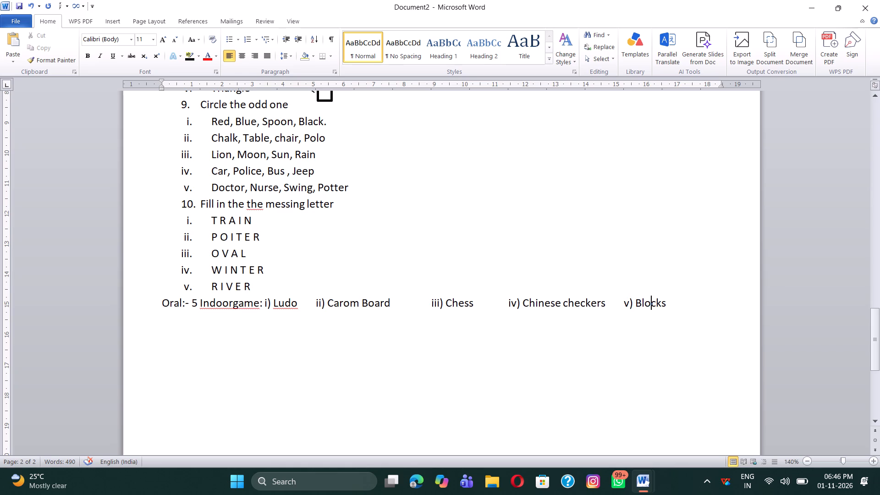
key("Right")
key("Right")
key("Right")
key("Return")
key("space")
key("space")
key("space")
key("space")
key("space")
key("space")
key("space")
key("space")
key("space")
key("space")
key("space")
key("space")
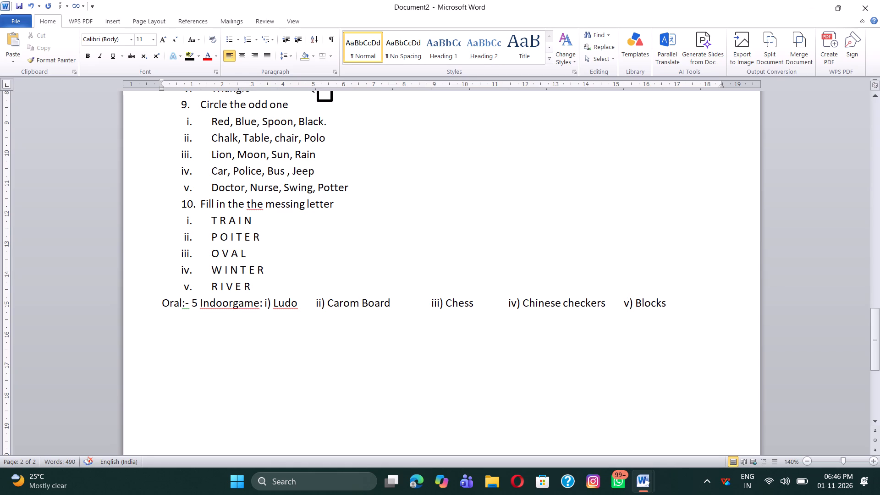
key("5")
key("BackSpace")
key("BackSpace")
Write "5 Outdoor game:" on the indented line below the indoor games.
key("5")
key("space")
type("Out")
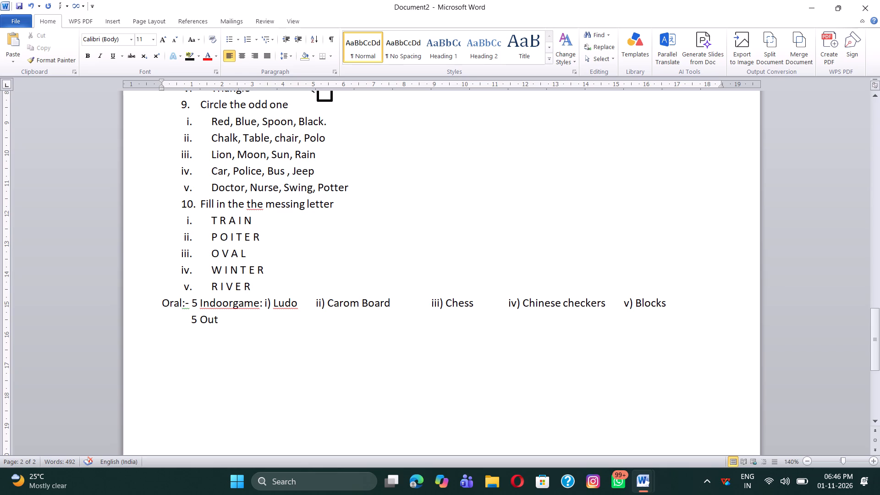
type("door")
key("space")
type("game")
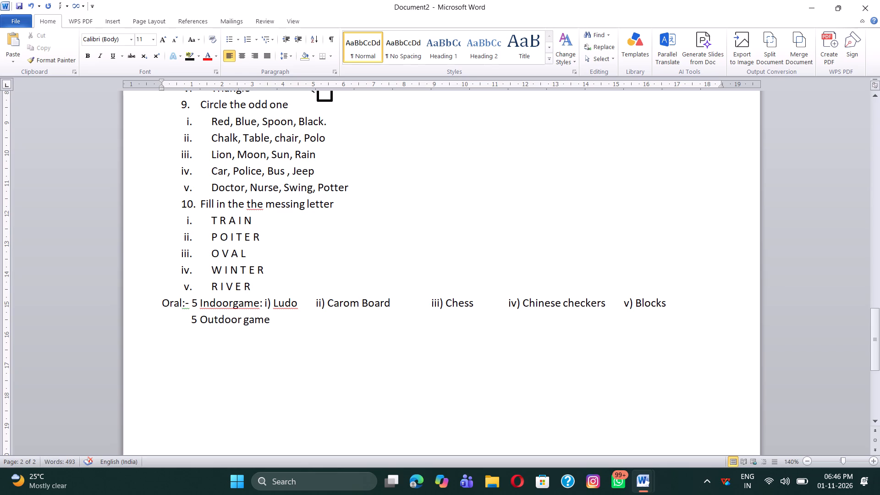
key("shift+colon")
Add "i) Cricket" after the outdoor game label, set off by three spaces and followed by a tab space.
key("space")
key("space")
key("space")
type("i)")
key("space")
type("Cricket")
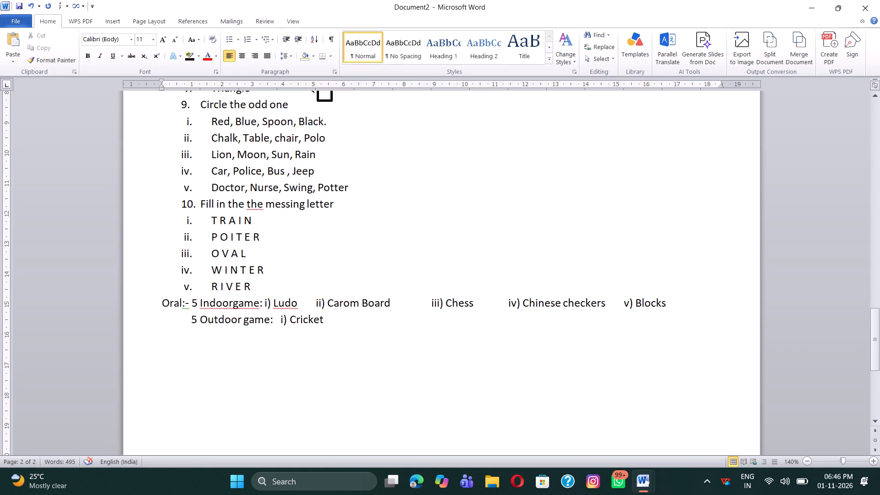
key("Tab")
Add "ii) Polo" as the second outdoor game, followed by two tab spaces.
type("ii)")
key("space")
type("Polo")
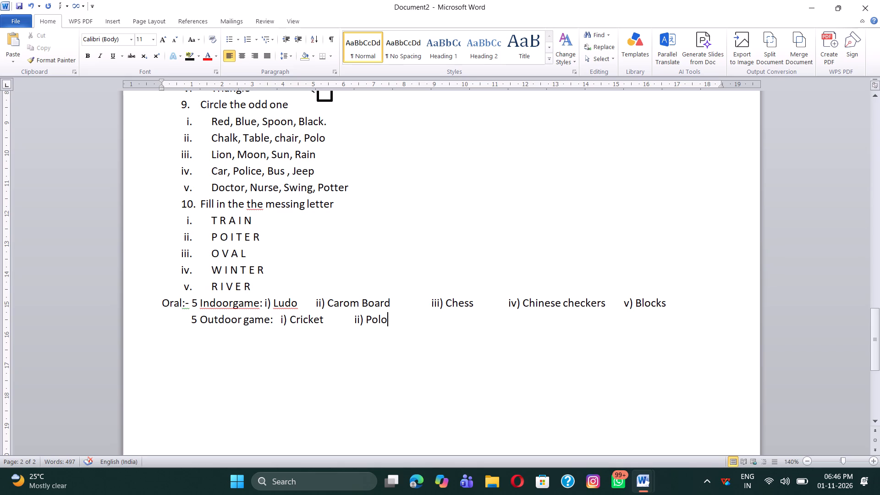
key("Tab")
key("Tab")
Add "iiii) Boxing" as the third outdoor game, followed by a tab space.
type("iii")
key("i")
key("shift+parenright")
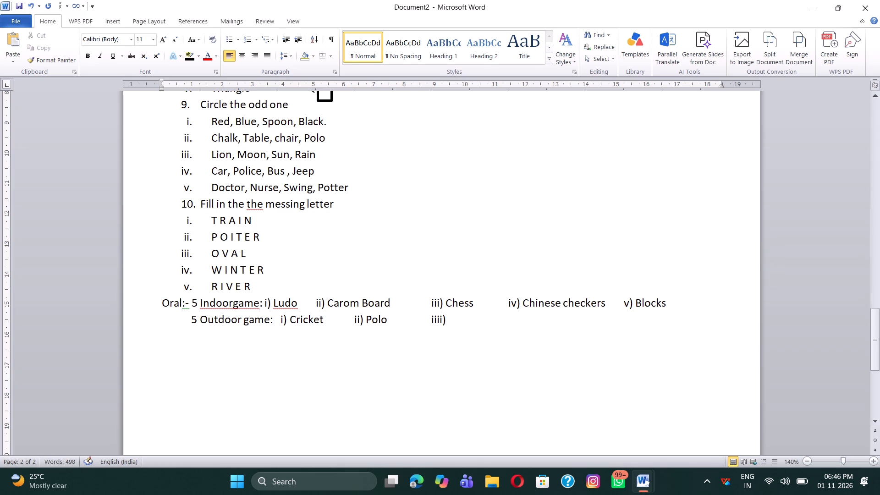
key("space")
type("Box")
type("ing")
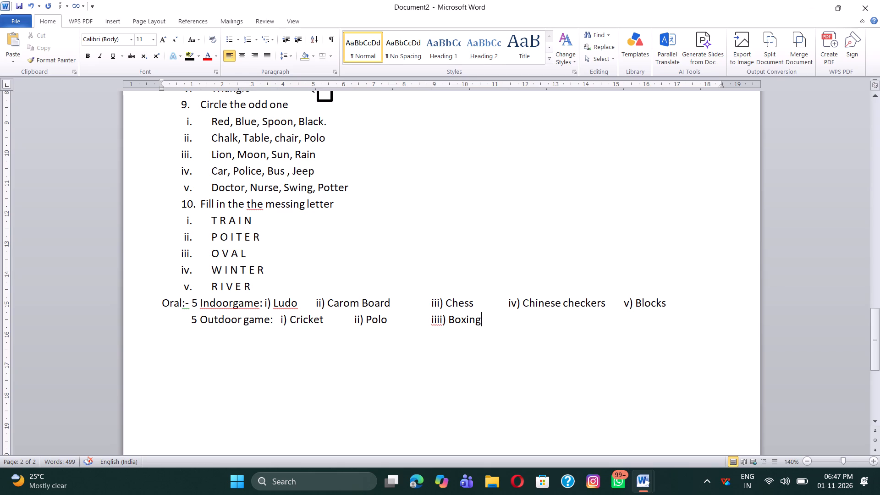
key("Tab")
Add "iv) Hockey" as the fourth outdoor game, followed by a tab space.
type("iv")
key("0")
key("BackSpace")
key("shift+parenright")
key("space")
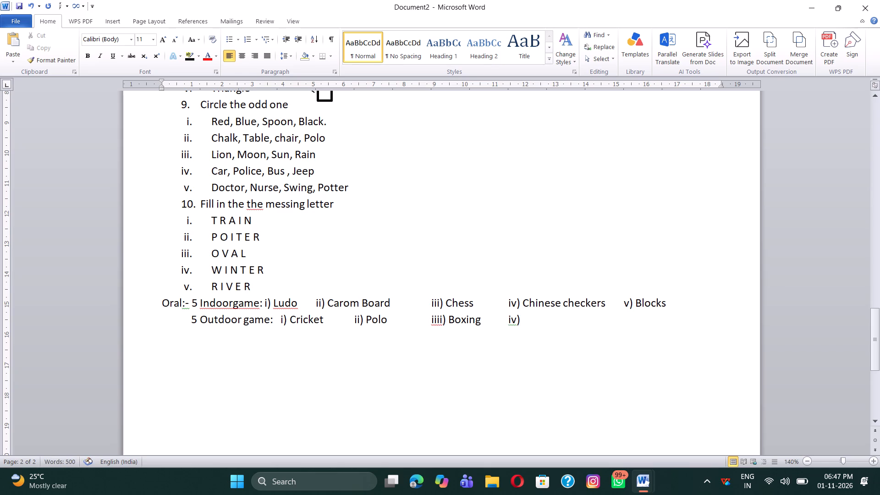
type("Hockeyt")
key("BackSpace")
key("Tab")
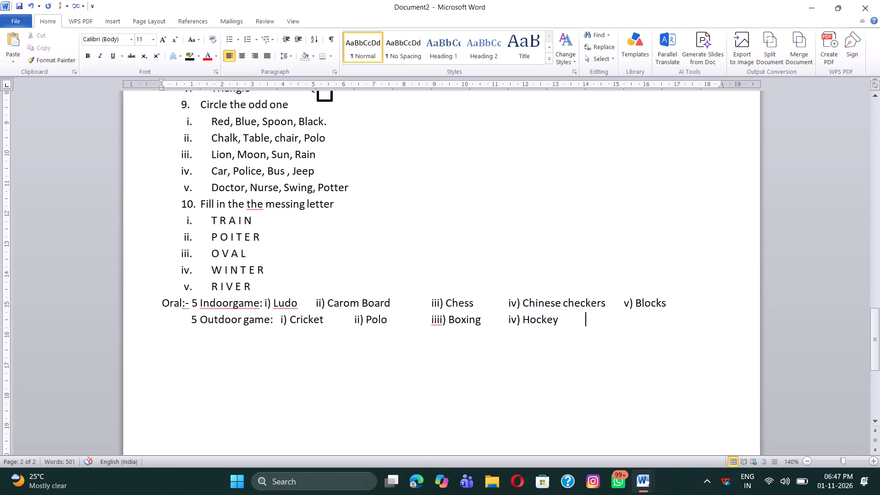
Add "v) Basketball" as the fifth game to complete the outdoor game line.
key("v")
key("shift+parenright")
key("space")
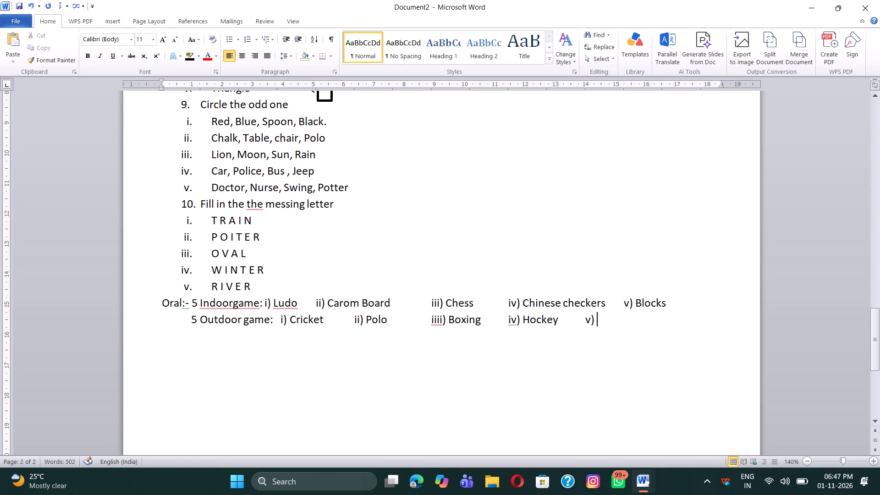
type("Basketbas")
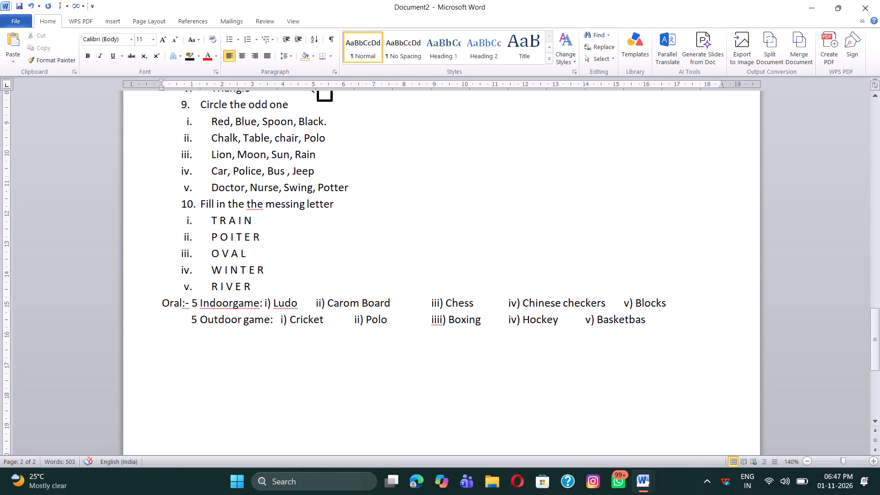
type(";;")
key("BackSpace")
key("BackSpace")
key("BackSpace")
type("ll")
Write the heading "Play acting:" on a new line below the outdoor games.
key("Return")
key("shift+p")
type("lay")
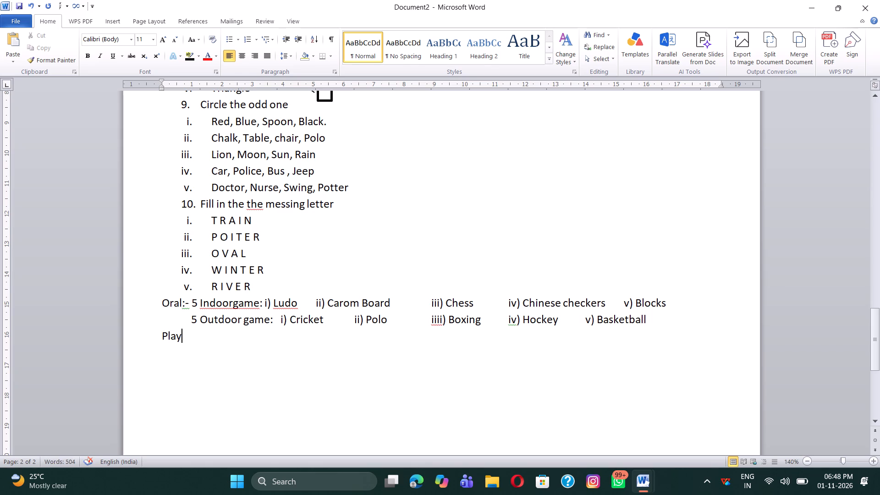
key("space")
type("acting")
key("shift+colon")
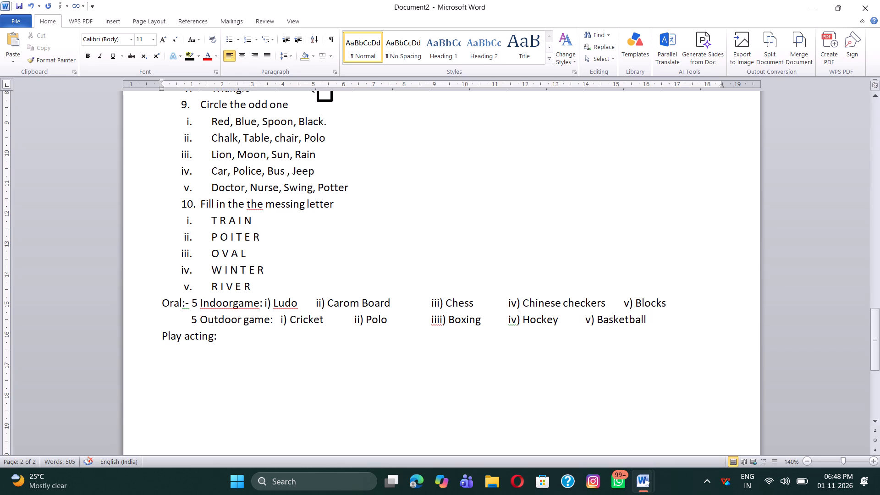
Write "i) Put your finger on your lips" on a new line under the Play acting heading, followed by a tab space.
key("Return")
type("i_")
key("BackSpace")
type(") Put")
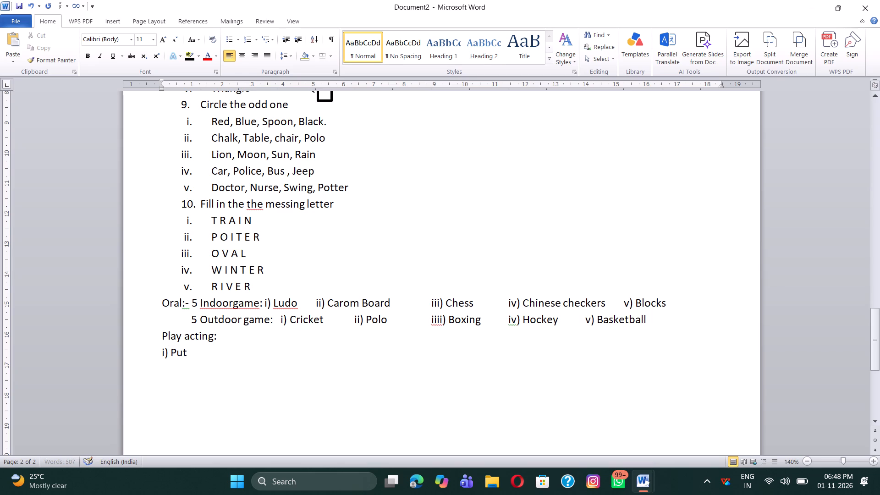
key("space")
type("your")
key("space")
type("finger on")
key("space")
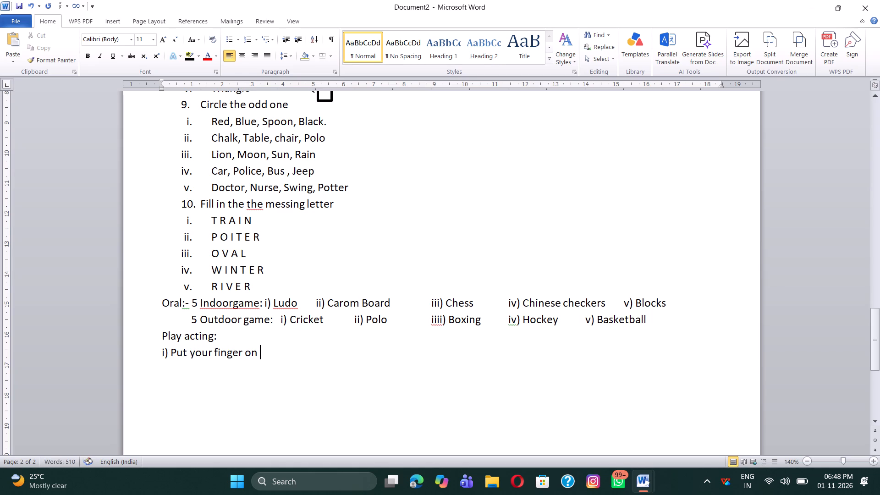
type("your liups")
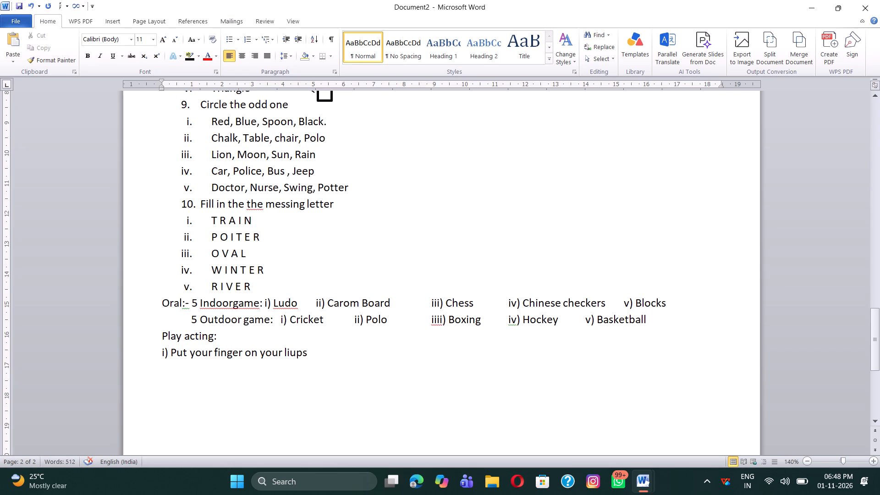
key("BackSpace")
key("BackSpace")
key("BackSpace")
type("ps")
key("Tab")
Add "ii) Sorry" as the second play acting item on the same line, followed by a tab space.
type("ii)")
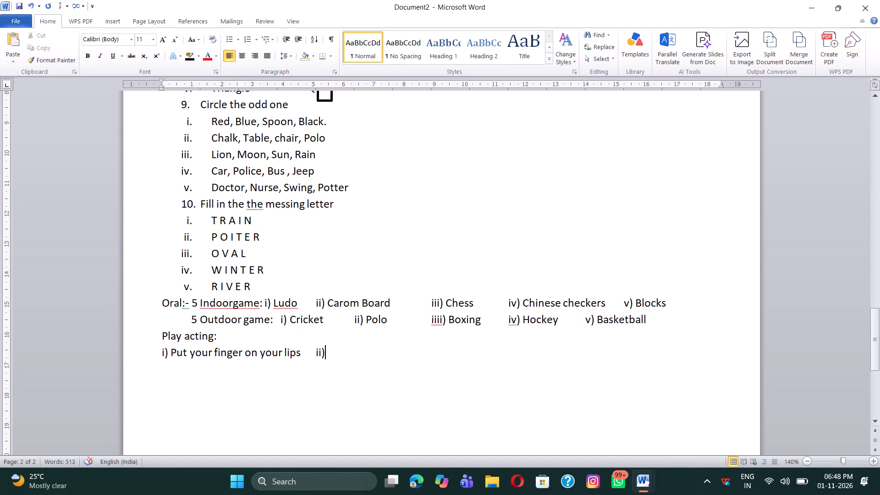
key("space")
type("Soory")
key("BackSpace")
key("BackSpace")
key("BackSpace")
type("rry")
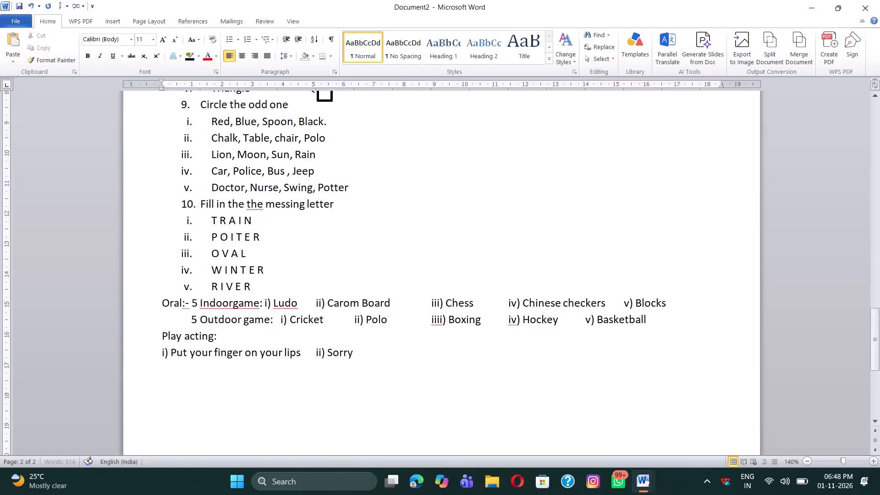
key("Tab")
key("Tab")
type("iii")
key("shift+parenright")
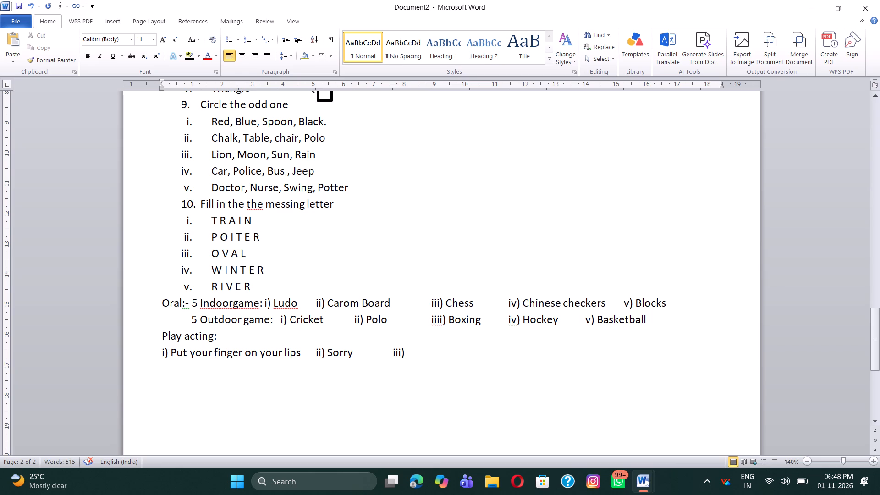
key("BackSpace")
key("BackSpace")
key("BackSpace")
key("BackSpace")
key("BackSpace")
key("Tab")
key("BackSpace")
Add "iii) Please" as the third play acting item on the same line, set off from "Sorry" by six spaces.
key("space")
key("space")
key("space")
key("space")
key("space")
key("space")
type("iii")
key("shift+parenright")
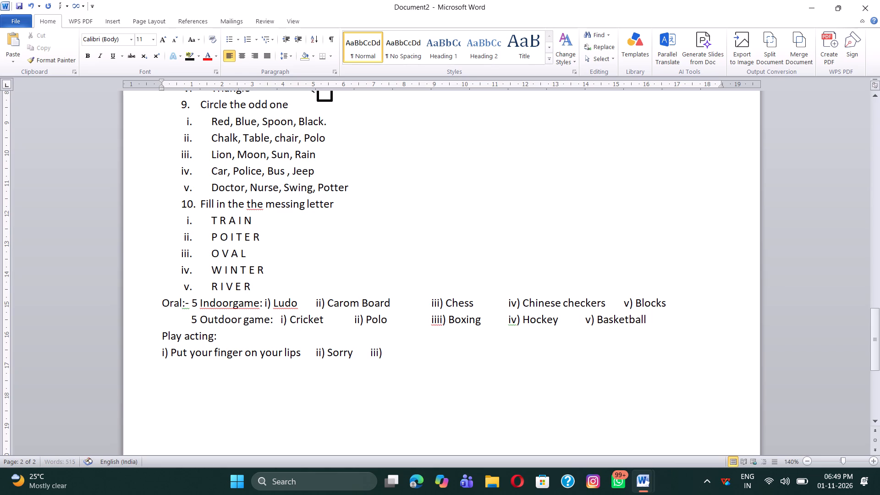
key("space")
type("Please")
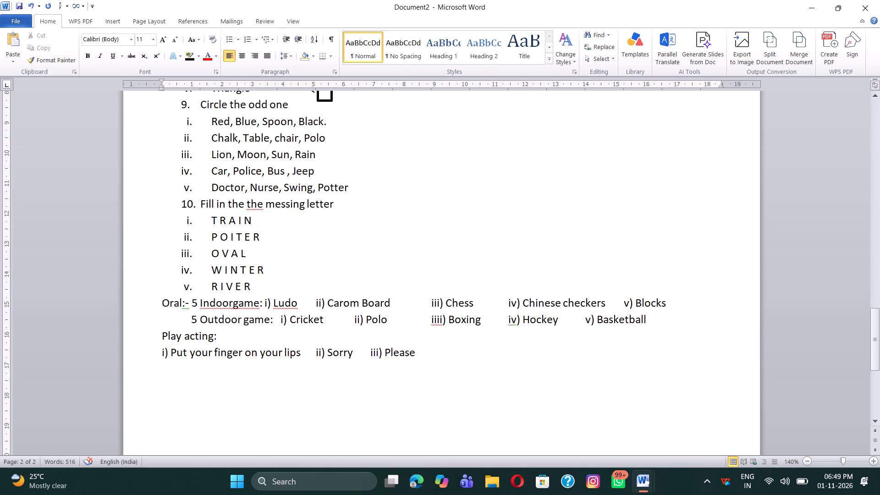
Add "iv) Stand at ease" as the fourth play acting item, five spaces after "Please".
key("space")
key("space")
key("space")
key("space")
key("space")
type("iv)")
key("space")
type("Stand")
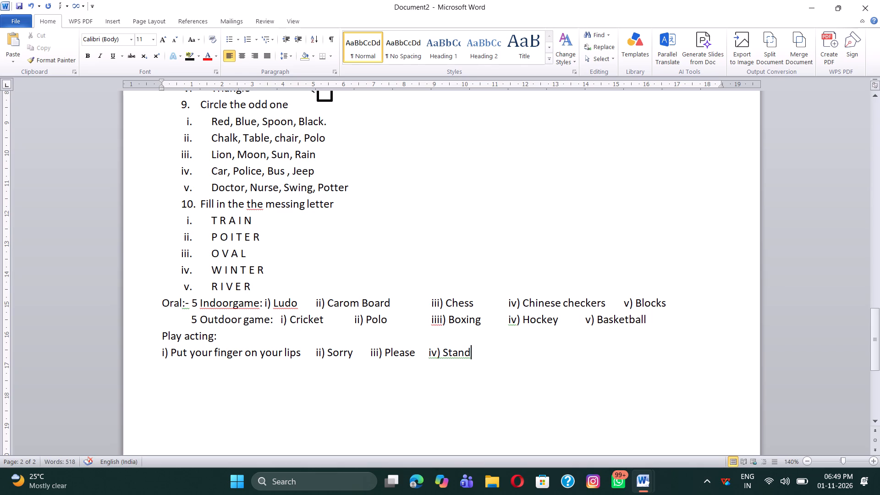
key("space")
type("at")
key("space")
type("ease")
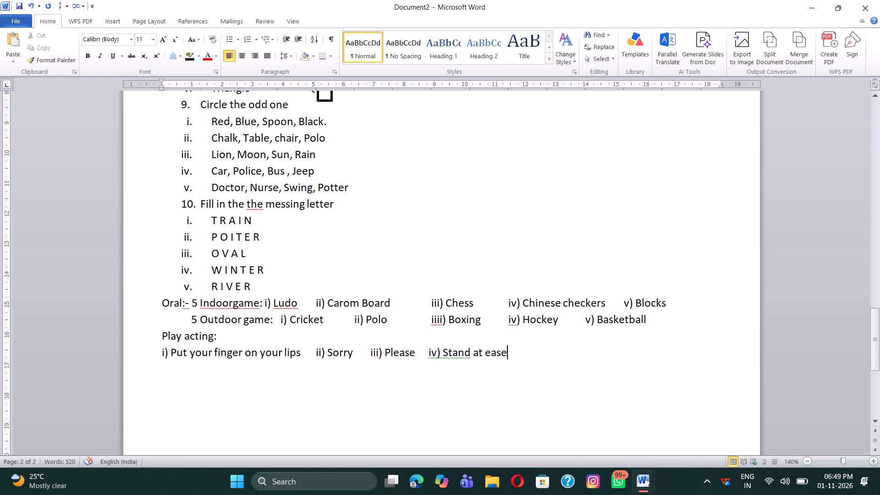
Add "v) Attention" as the fifth play acting item, seven spaces after "Stand at ease".
key("space")
key("space")
key("space")
key("space")
key("space")
key("space")
key("space")
type("v)")
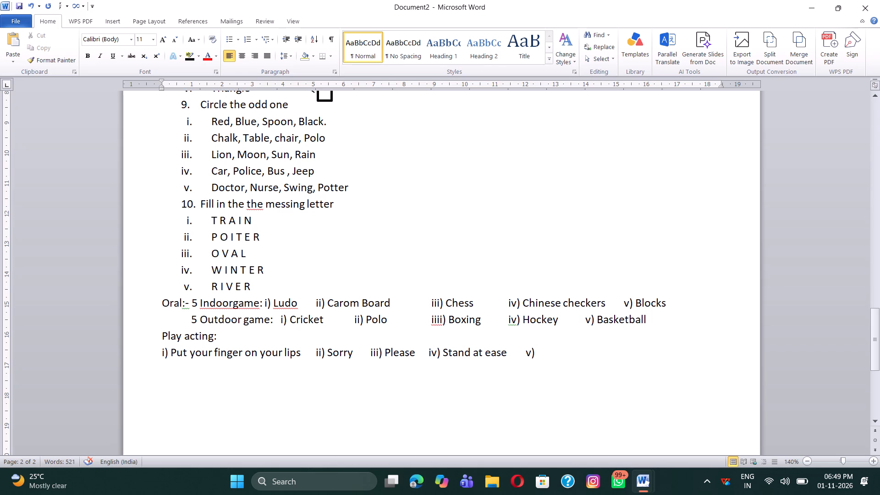
key("space")
type("Attention")
Add "vi) Pull" as the sixth play acting item, set off from "Attention" by a tab space and seven spaces.
key("Tab")
key("Tab")
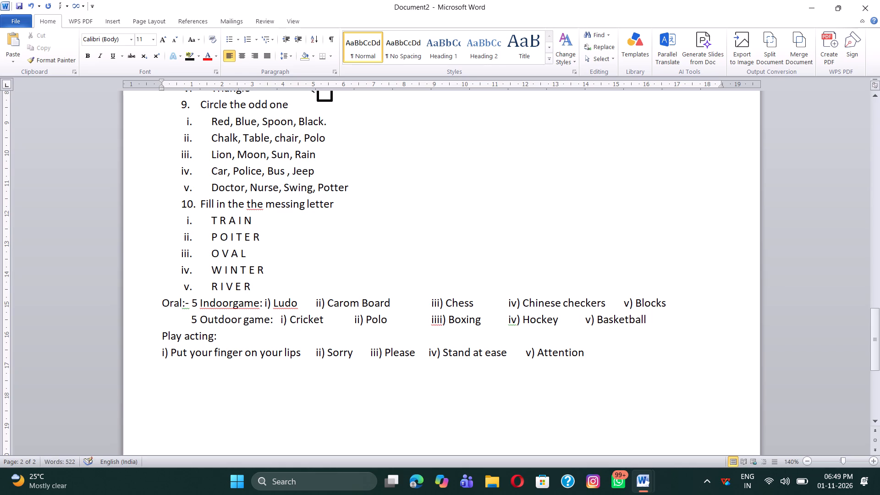
key("BackSpace")
key("space")
key("space")
key("space")
key("space")
key("space")
key("space")
key("space")
type("vi)")
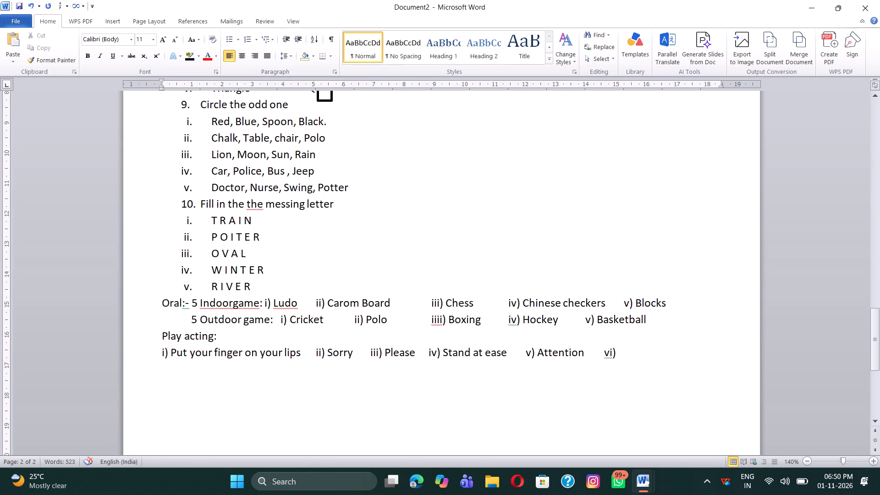
key("space")
type("Pull")
Add "vii) Marching" as the seventh play acting item, seven spaces after "Pull", to finish the first line.
key("space")
key("space")
key("space")
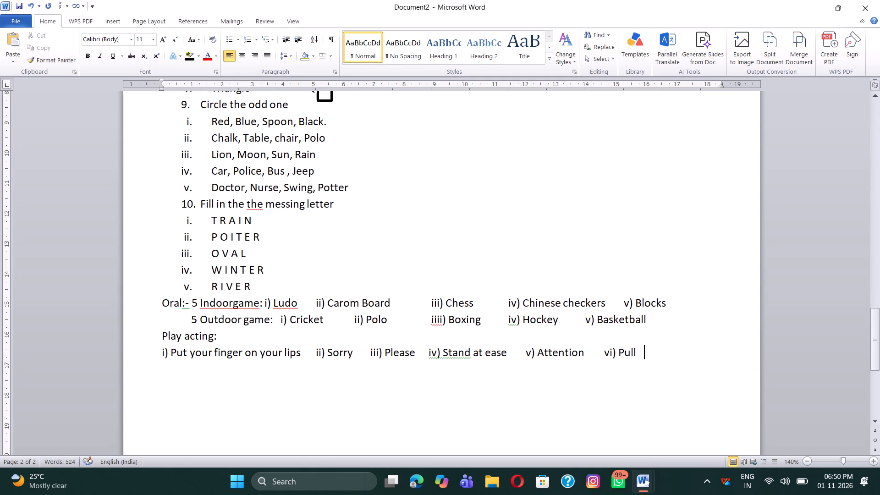
key("space")
key("space")
key("space")
key("space")
type("vii")
key("shift+parenright")
key("space")
type("Mar")
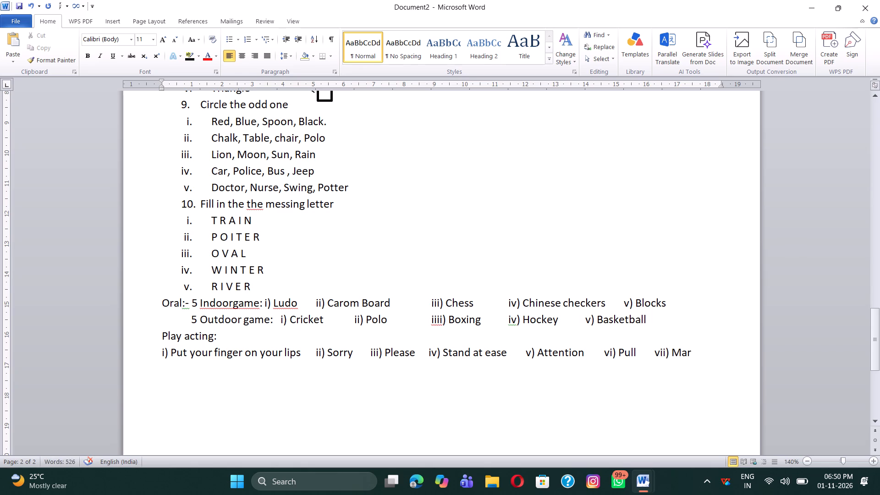
type("ching")
Write "viii) Pull" as the eighth play acting item on a new line, with a space after the numeral's bracket.
key("Return")
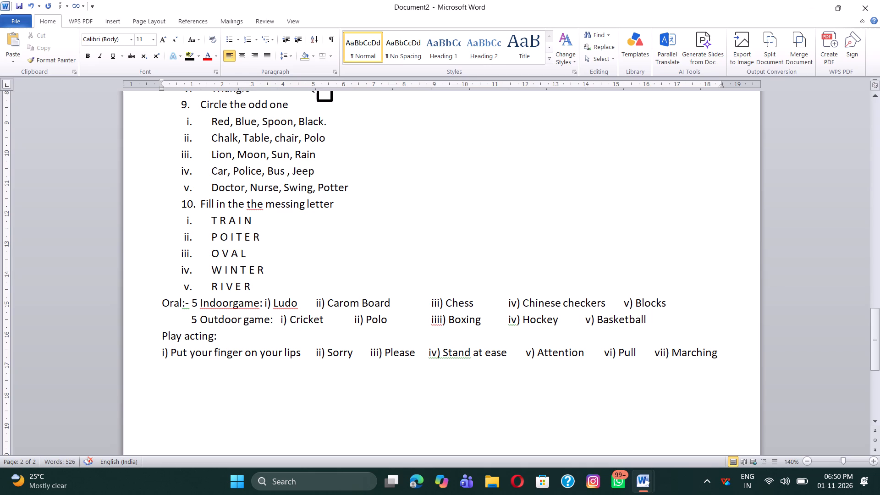
type("viii")
key("shift+parenright")
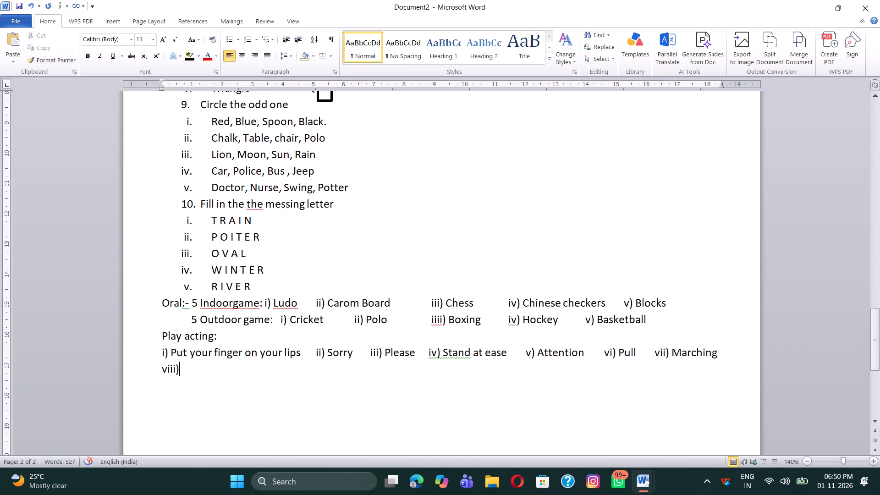
type("Pu")
type("ll")
key("Left")
key("Left")
key("Left")
key("Left")
key("space")
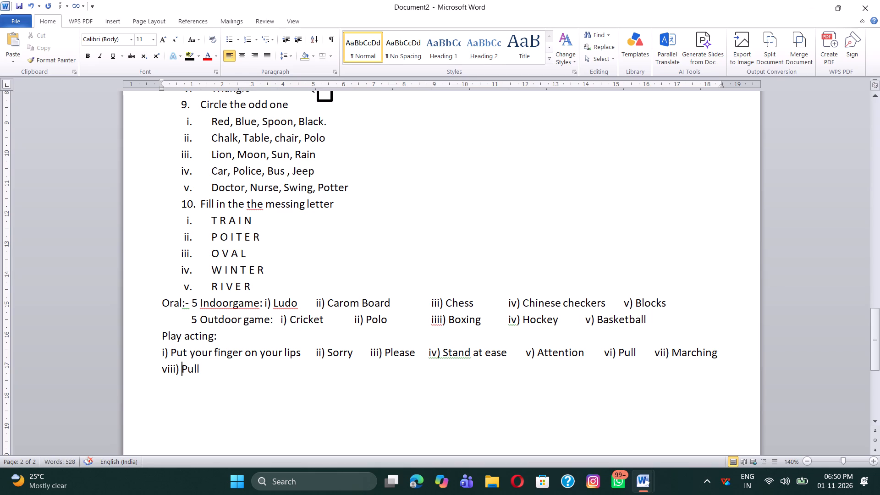
key("Right")
key("Right")
key("Right")
key("Right")
Add "ix) Sneezing" as the ninth play acting item, set off from "viii) Pull" by a tab space and six spaces.
key("Tab")
key("Tab")
key("BackSpace")
key("space")
key("space")
key("space")
key("space")
key("space")
key("space")
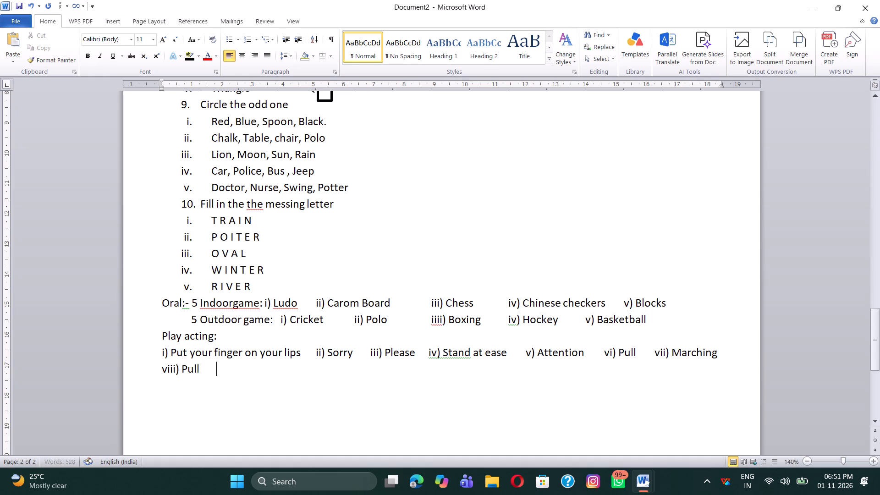
type("ix")
key("shift+parenright")
key("space")
key("shift+s")
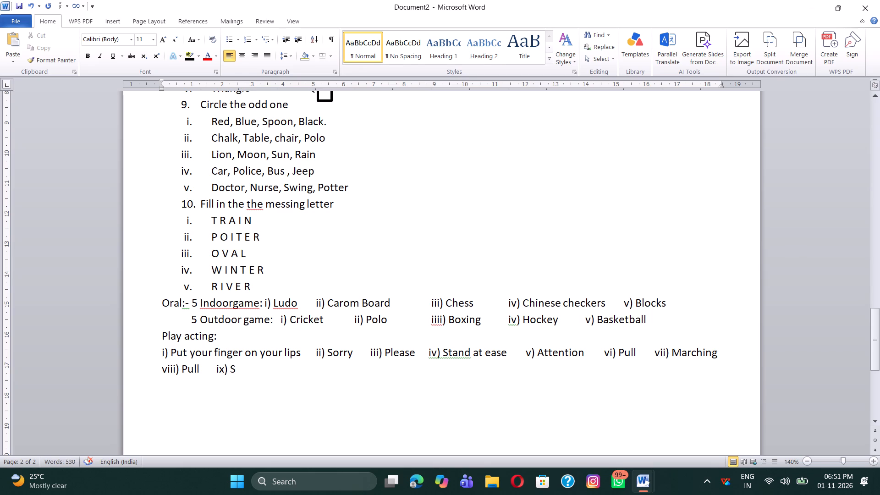
key("n")
type("ee")
type("zing")
Add "x) Stirring" as the tenth play acting item, set off from "Sneezing" by a tab space and four spaces.
key("Tab")
key("space")
key("space")
key("space")
key("space")
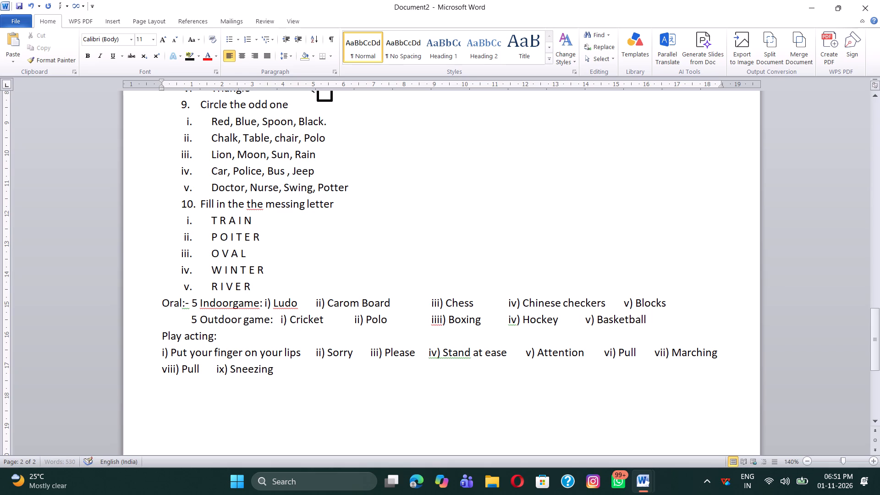
type("x)")
key("space")
key("shift+s")
key("t")
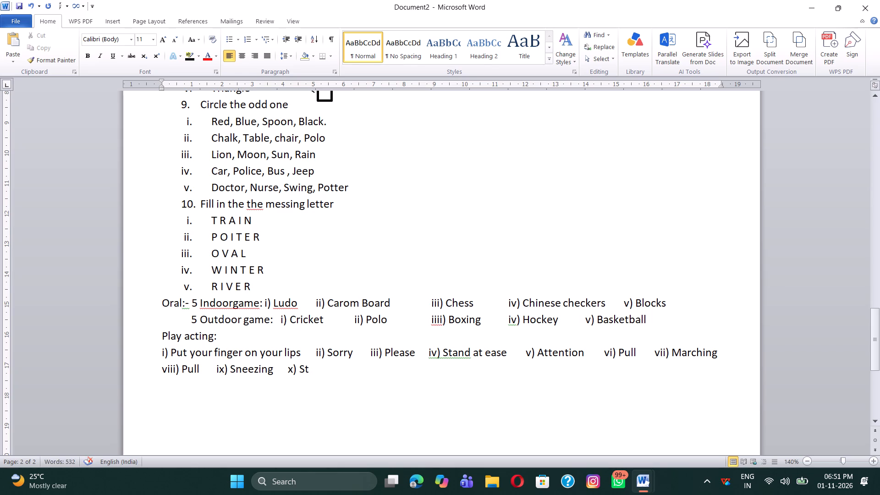
type("irring")
Add "xi) Drinking" as the eleventh play acting item, one tab space after "Stirring".
key("Tab")
key("x")
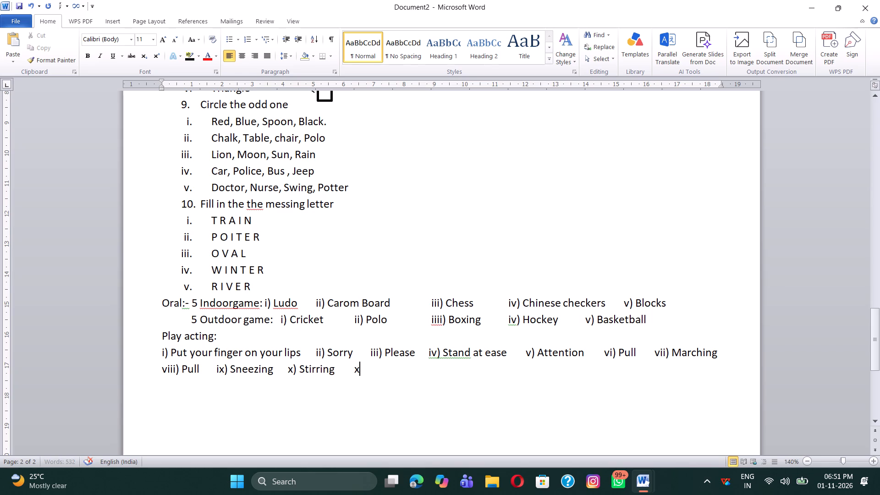
key("i")
key("shift+parenright")
key("space")
type("Drinking")
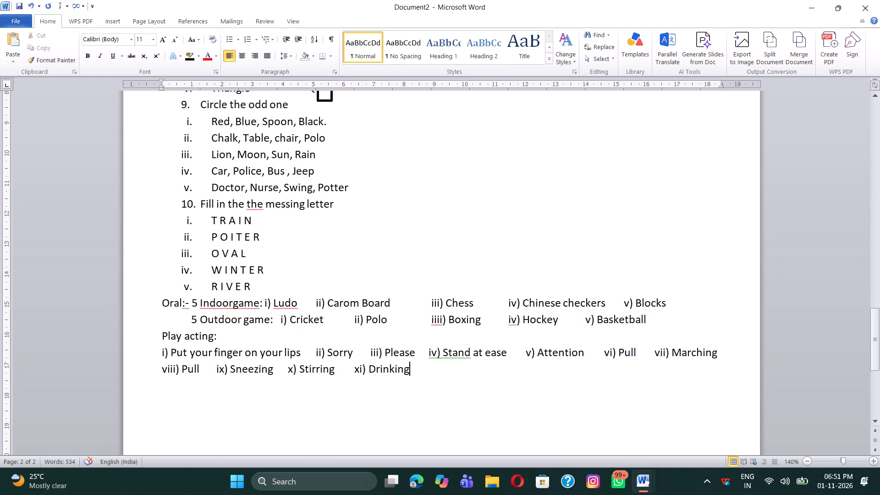
Add "xii) Knocking" as the twelfth play acting item, one tab space after "Drinking".
key("Tab")
key("Tab")
key("BackSpace")
type("xii")
key("shift+parenright")
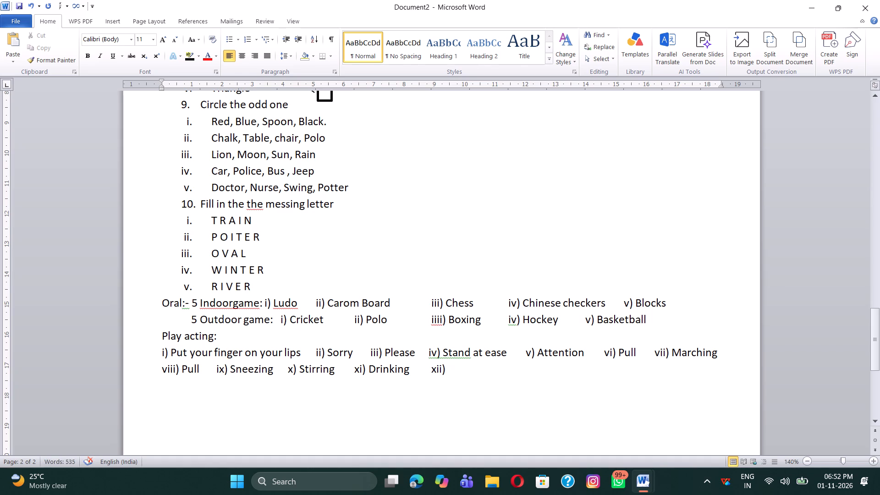
key("space")
type("Kn")
key("o")
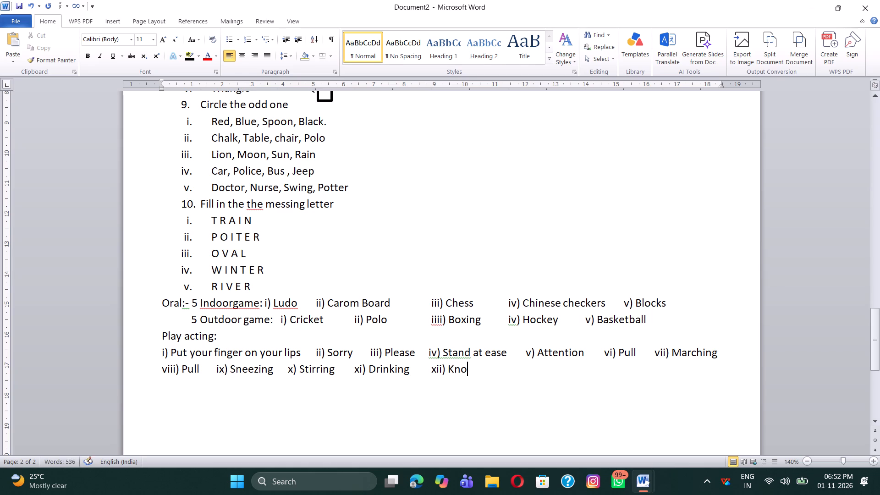
type("cking")
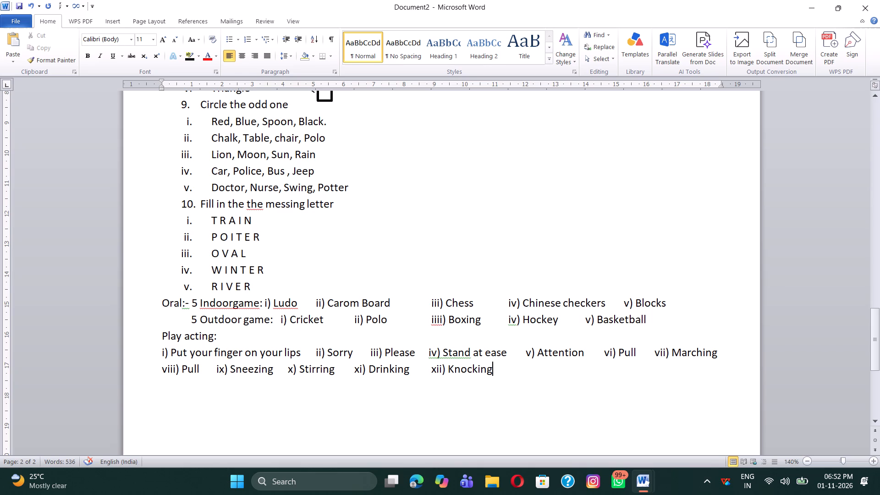
Add "xiii) Shake your hand" as the thirteenth play acting item, nine spaces after "Knocking".
key("space")
key("space")
key("space")
key("space")
key("space")
key("space")
key("space")
key("space")
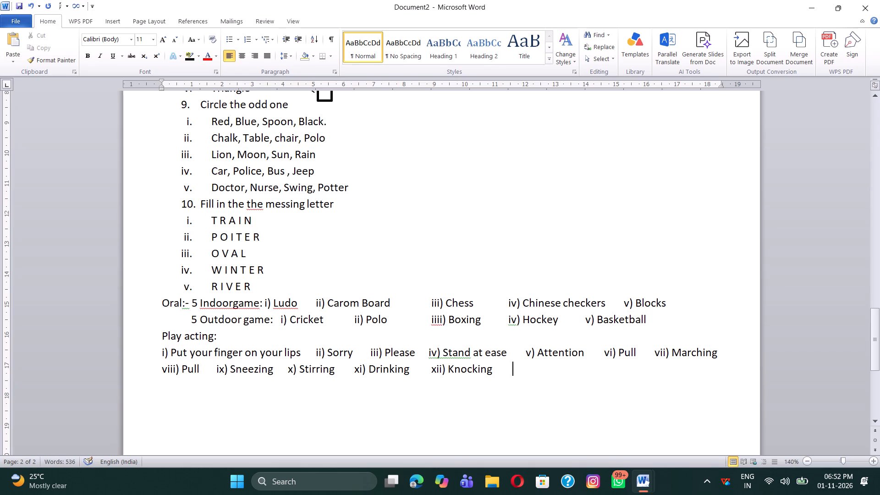
key("space")
type("x")
type("iii")
key("shift+parenright")
key("space")
key("shift+s")
type("hake your")
key("space")
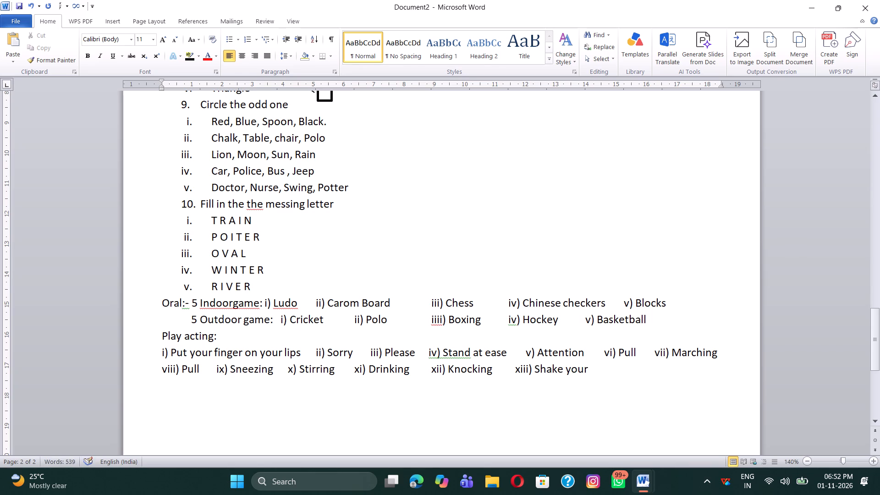
type("hand")
Add "xiv) Winking" as the fourteenth play acting item, eight spaces after "Shake your hand".
key("space")
key("space")
key("space")
key("space")
key("space")
key("space")
key("space")
key("space")
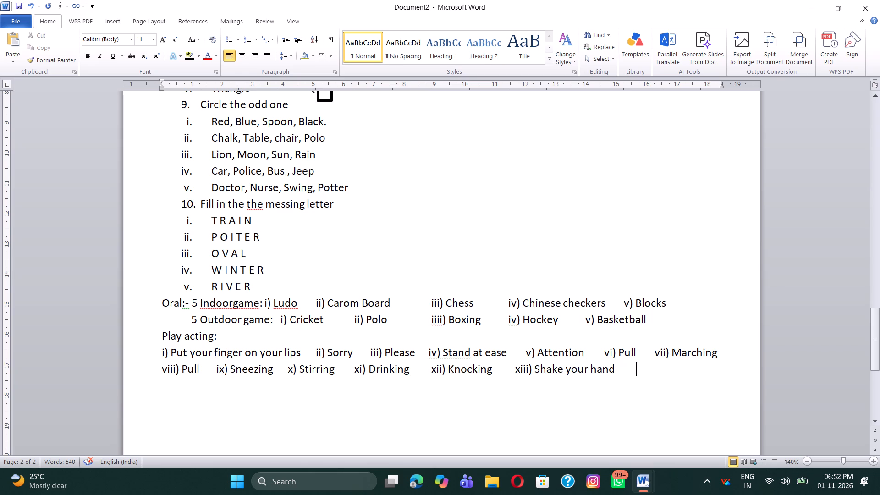
type("xiv")
key("shift+parenright")
key("space")
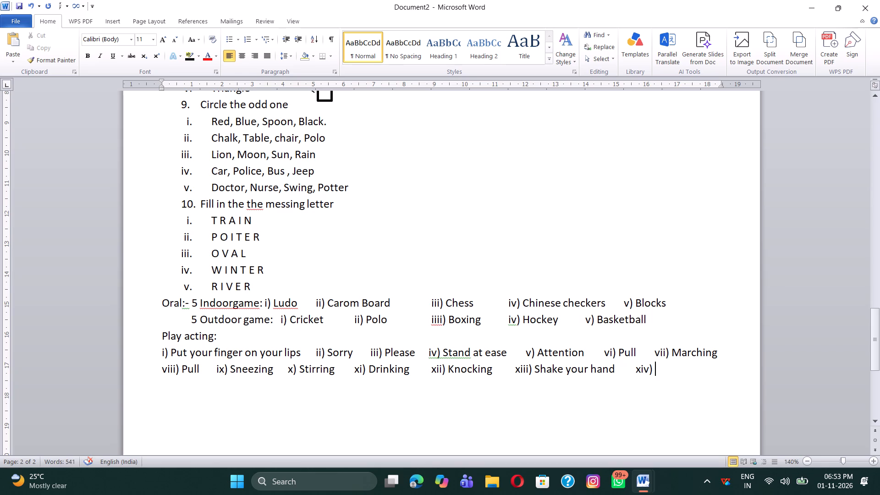
key("shift+w")
type("inking")
Add "xv) Hug" as the fifteenth play acting item, starting a new line below the "viii) Pull" row.
key("space")
key("Return")
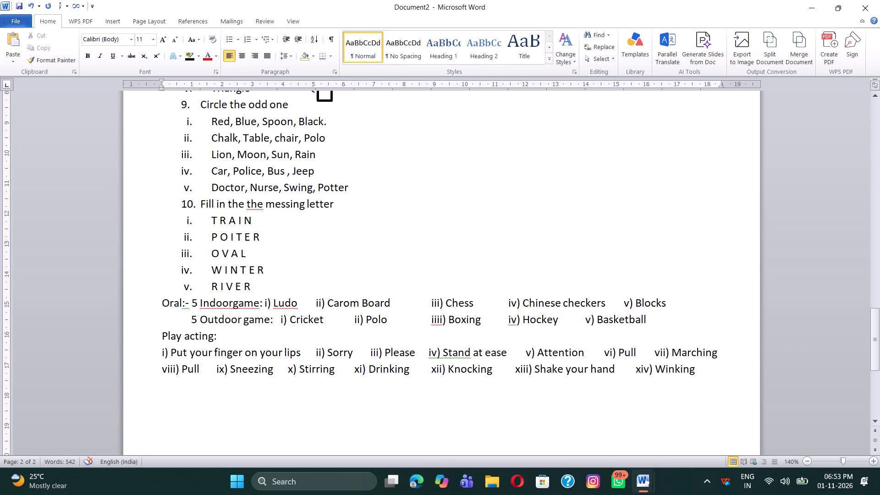
type("xv")
key("shift+parenright")
key("space")
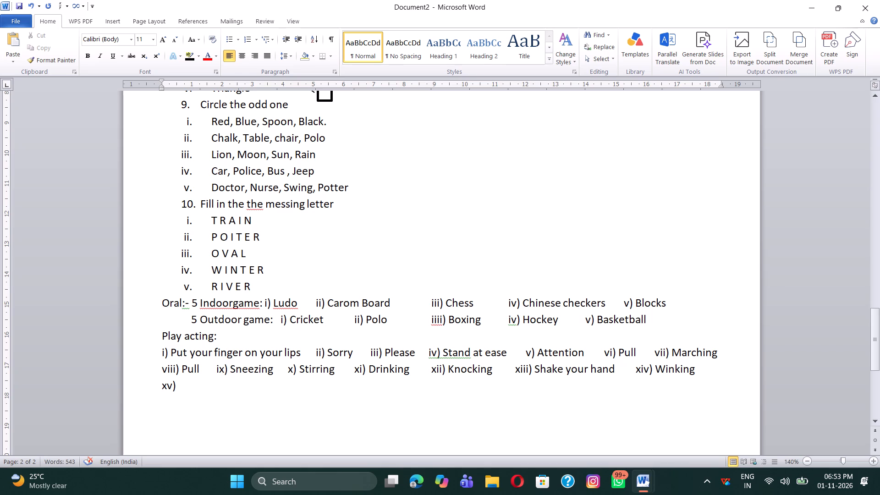
type("Hug")
Add "xvi) Yawn" as the sixteenth play acting item, four spaces after "Hug".
key("space")
key("space")
key("space")
key("space")
type("xvi")
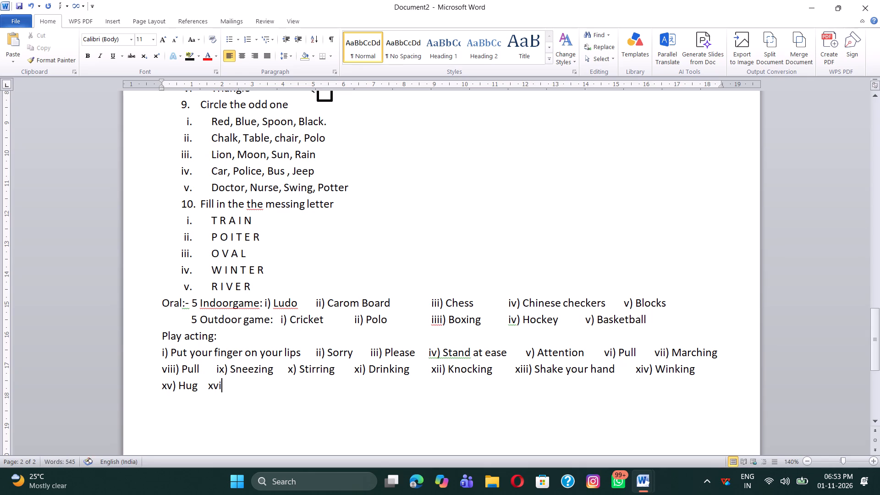
key("shift+parenright")
key("space")
type("Ywan")
key("BackSpace")
key("BackSpace")
key("BackSpace")
type("awn")
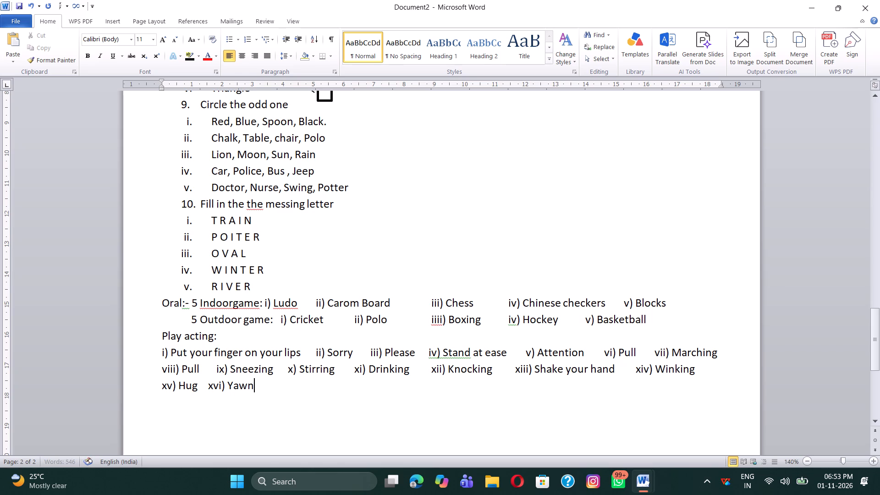
Start the seventeenth play acting item with the numeral "xvii)", six spaces after "Yawn".
key("space")
key("space")
key("space")
key("space")
key("space")
key("space")
key("x")
type("vii)")
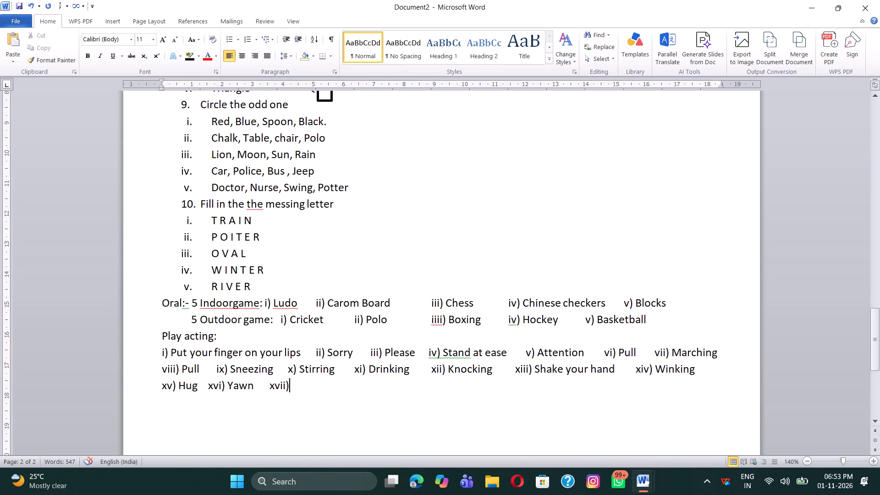
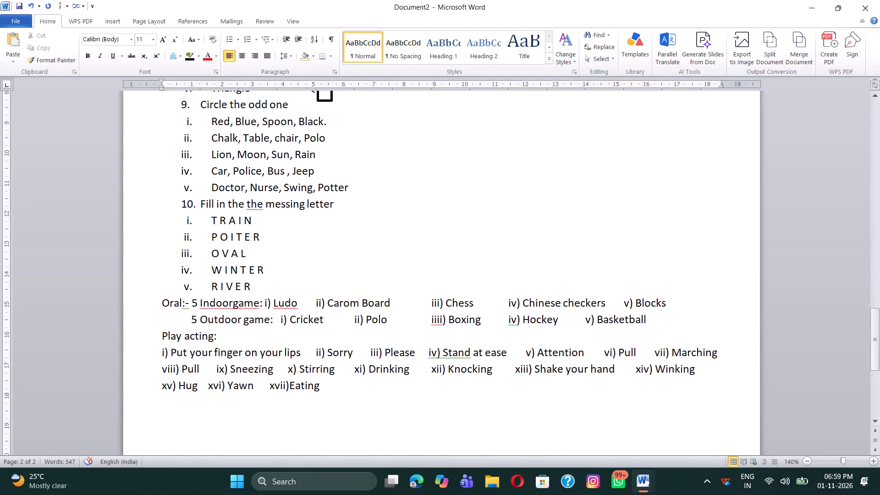
Insert a space between "xvii)" and "Eating" in the play acting list, returning the cursor to the end of the line.
key("Left")
key("Left")
key("Left")
key("Left")
key("Left")
key("Left")
key("space")
key("Right")
key("Right")
key("Right")
key("Right")
key("Right")
key("Right")
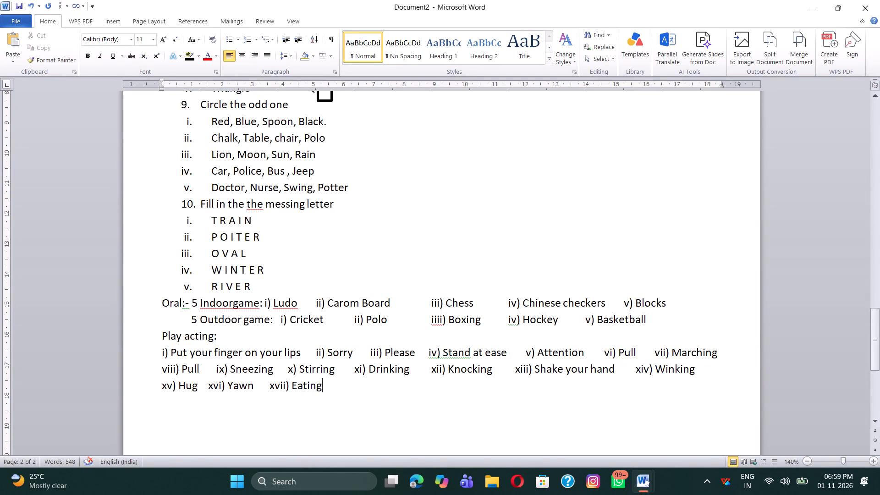
Add "xviii) Nodding" as the eighteenth play acting item, one tab after "Eating".
key("Tab")
key("x")
type("vii")
key("i")
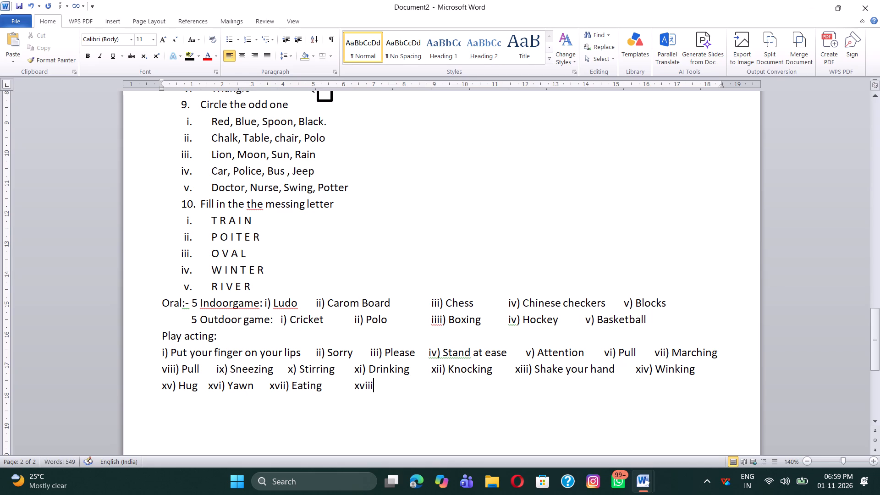
key("shift+parenright")
key("space")
type("No")
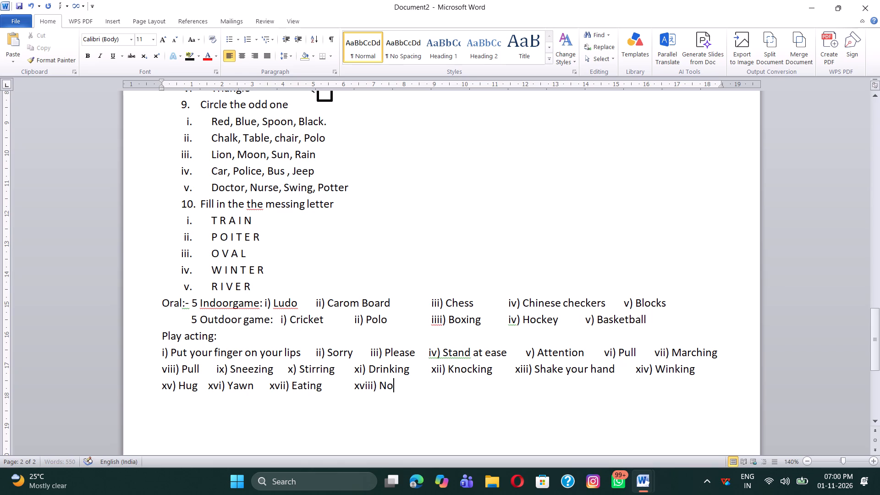
type("dding")
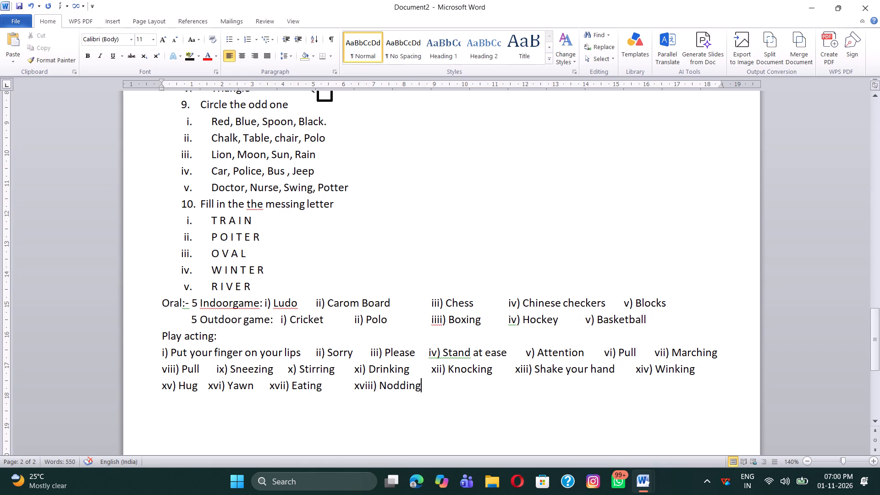
Start the nineteenth play acting item's numeral with "x", one tab after "Nodding".
key("Tab")
key("x")
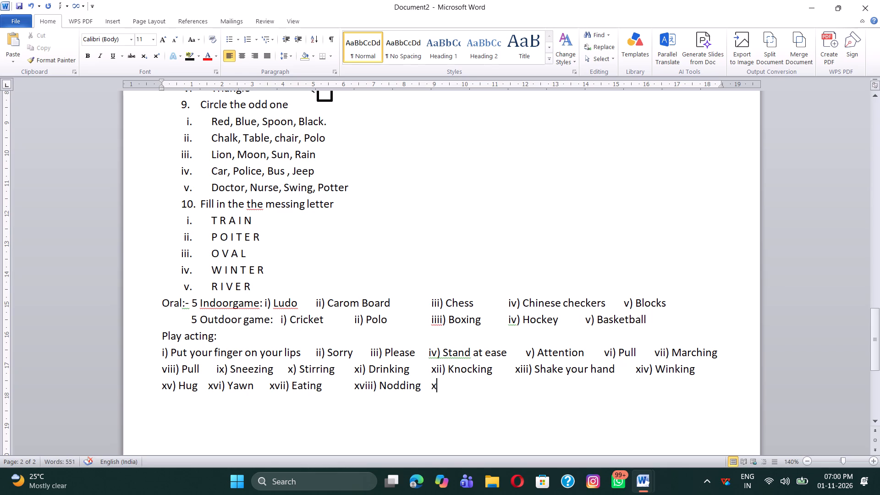
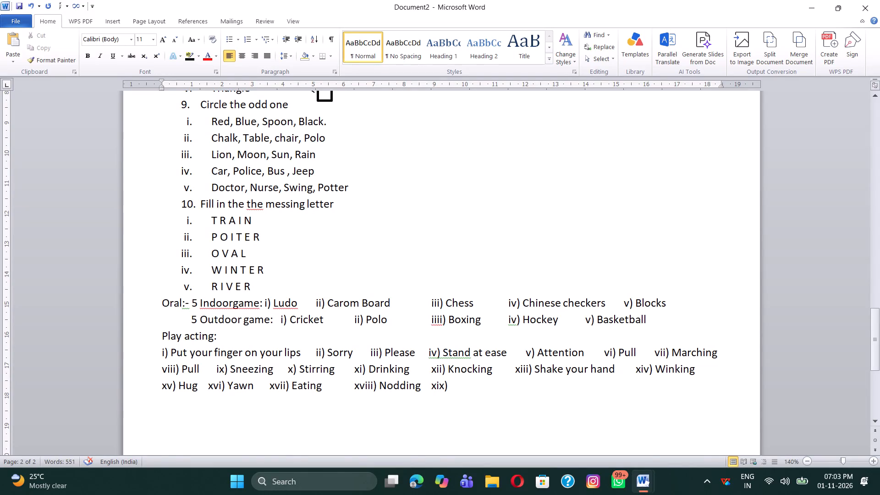
Complete the nineteenth play acting item with the word "Skipping", one space after "xix)".
key("space")
type("S")
type("kipping")
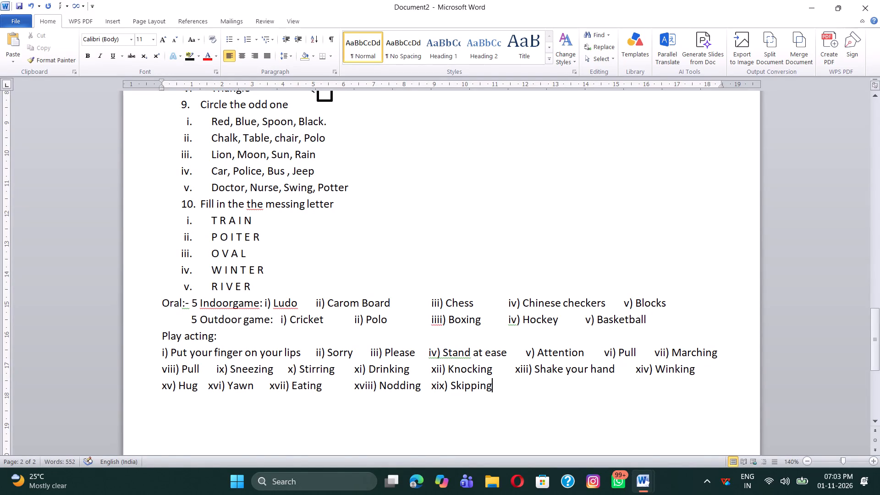
Add "xx) Tickling" as the twentieth play acting item, one tab after "Skipping".
key("Tab")
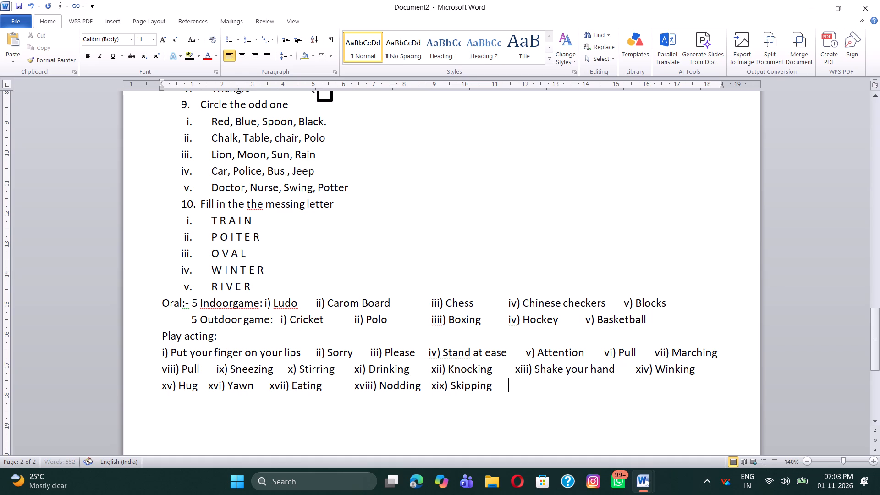
key("x")
type("x)")
key("space")
key("shift+t")
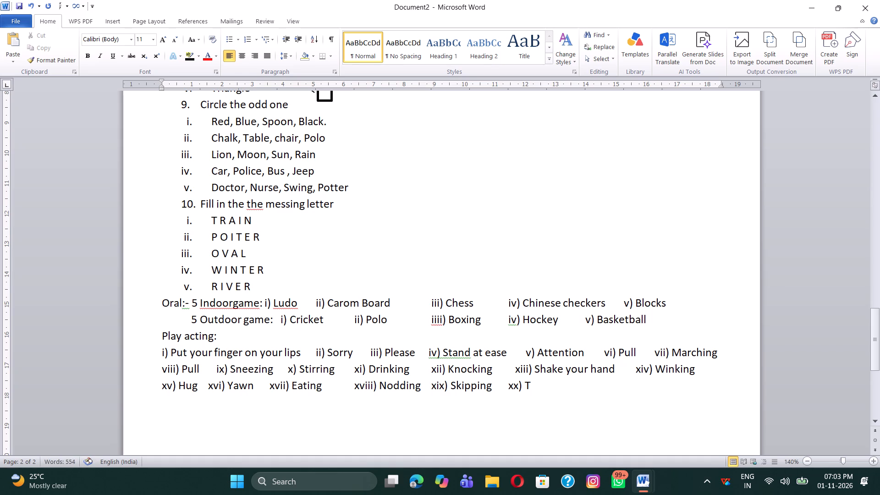
type("ic")
type("kling")
Add "xxi) Waving" as the twenty-first play acting item, one tab after "Tickling".
key("Tab")
key("x")
key("x")
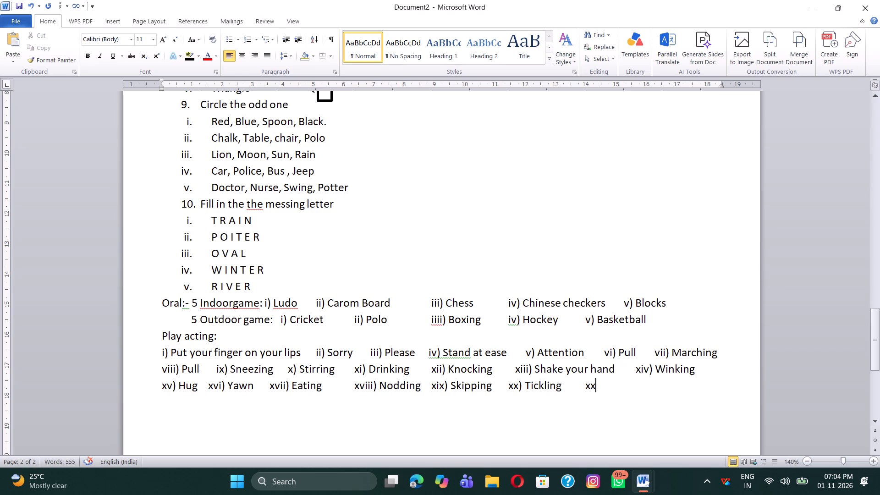
key("i")
key("shift+parenright")
key("space")
type("Wa")
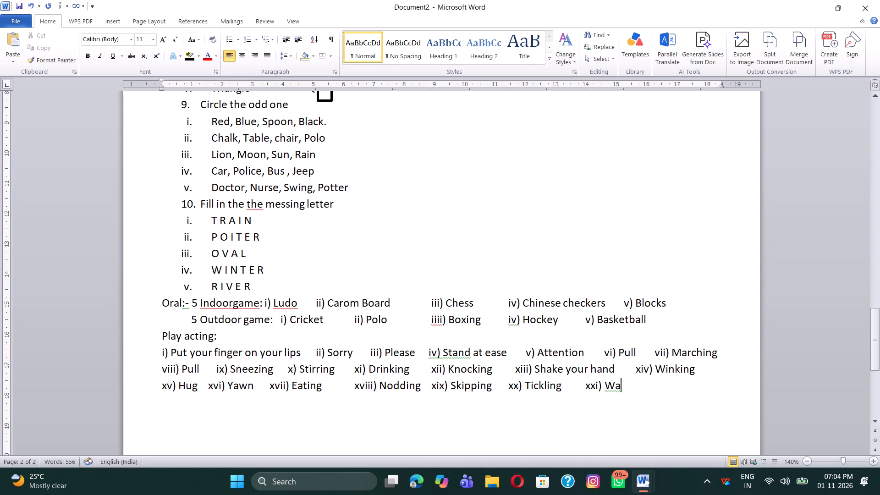
type("ving")
Add "xxii) Doodle" as the twenty-second play acting item, one tab after "Waving", with the numeral in lowercase.
key("Tab")
type("XX")
key("BackSpace")
key("BackSpace")
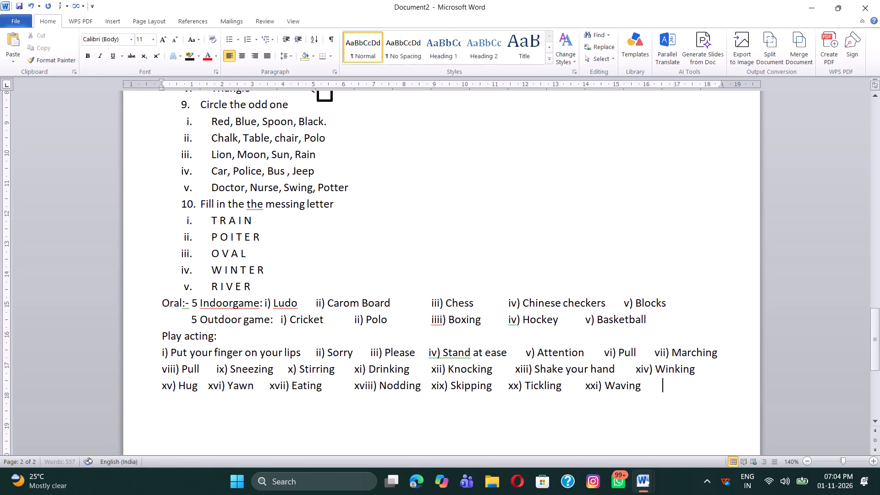
type("xx")
type("ii)")
key("space")
key("shift+d")
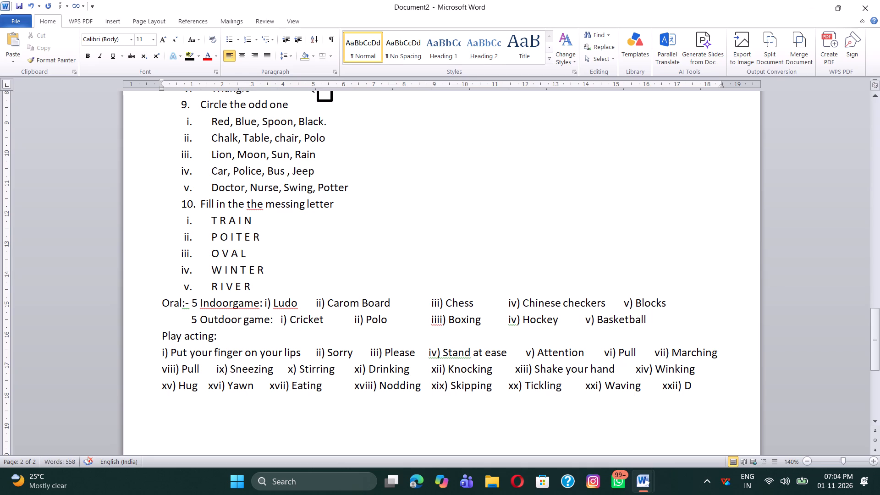
type("oo")
type("dle")
Add "xxiii) Push" as the twenty-third play acting item on a new line below "xv) Hug".
key("Return")
type("xx")
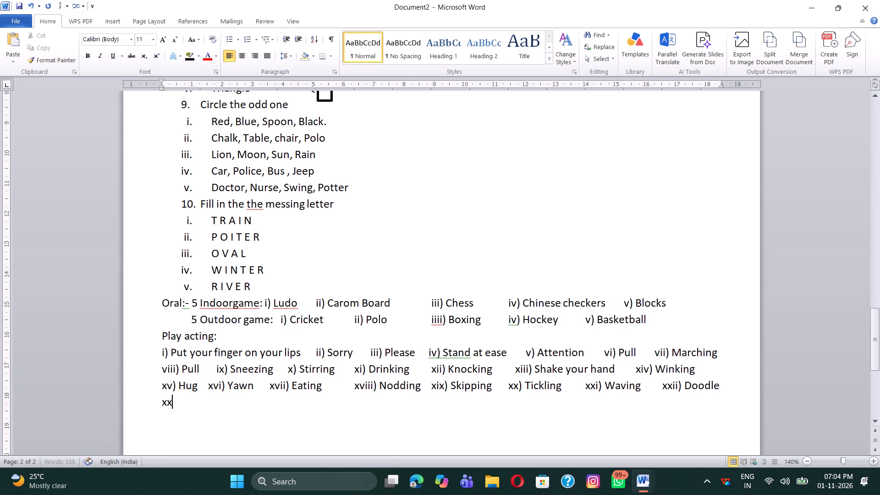
type("iii)")
key("space")
type("Push")
Add "xxiv) Singing" as the twenty-fourth play acting item, one tab after "Push".
key("Tab")
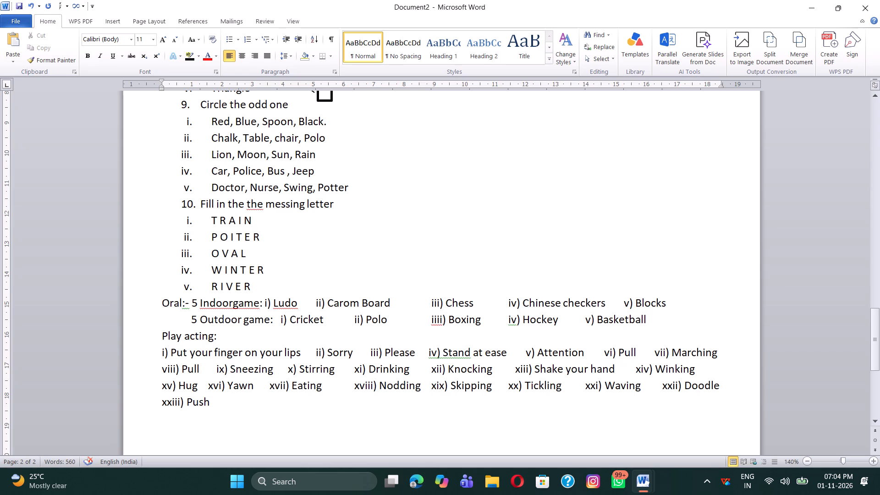
type("xx")
type("iv")
key("shift+parenright")
key("space")
key("shift+s")
type("inging")
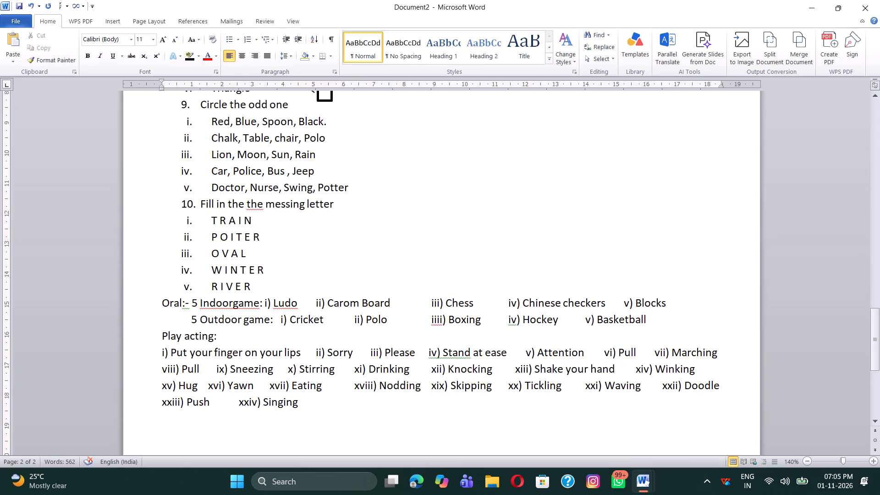
Add "xxv) Blink your eyes" as the twenty-fifth play acting item, one tab after "Singing", and start a new line below it.
key("Tab")
type("xx")
type("v)")
key("space")
type("Blink")
key("space")
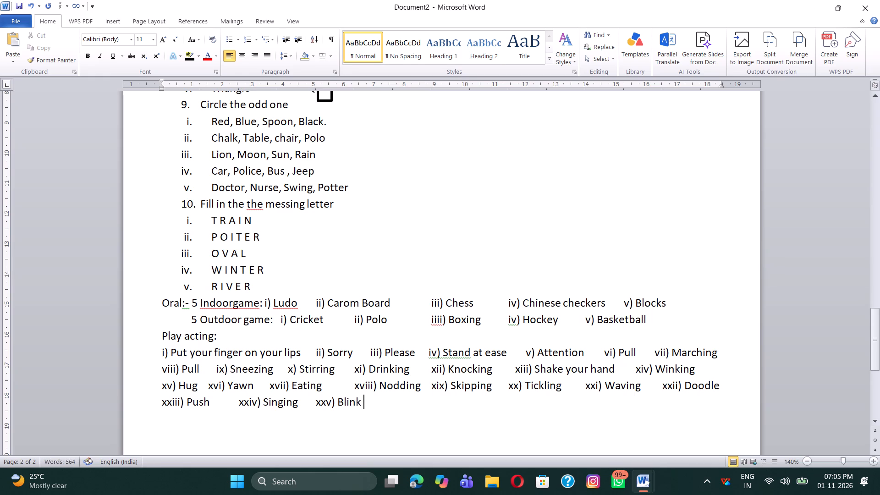
type("your")
key("space")
type("eyes")
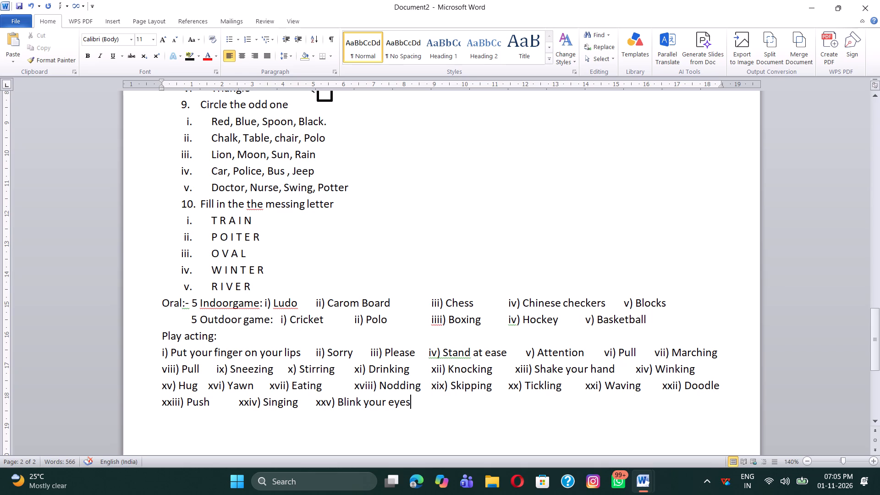
key("Return")
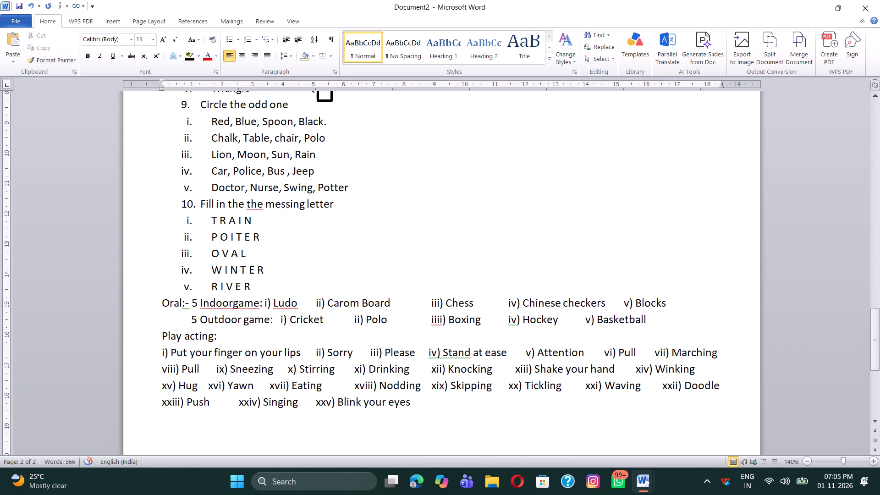